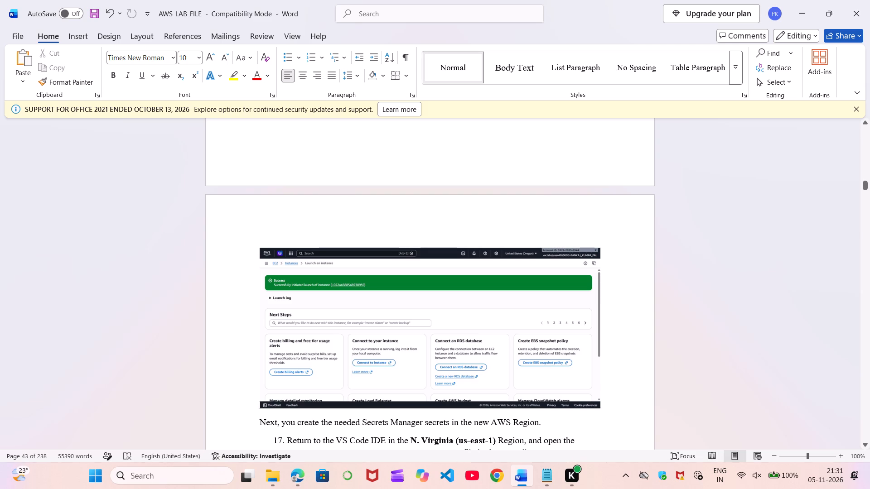
# Cut the EC2 instance launch success screenshot located above the paragraph about creating Secrets Manager secrets.
pyautogui.scroll(2, 352, 279)
pyautogui.scroll(-1, 352, 279)
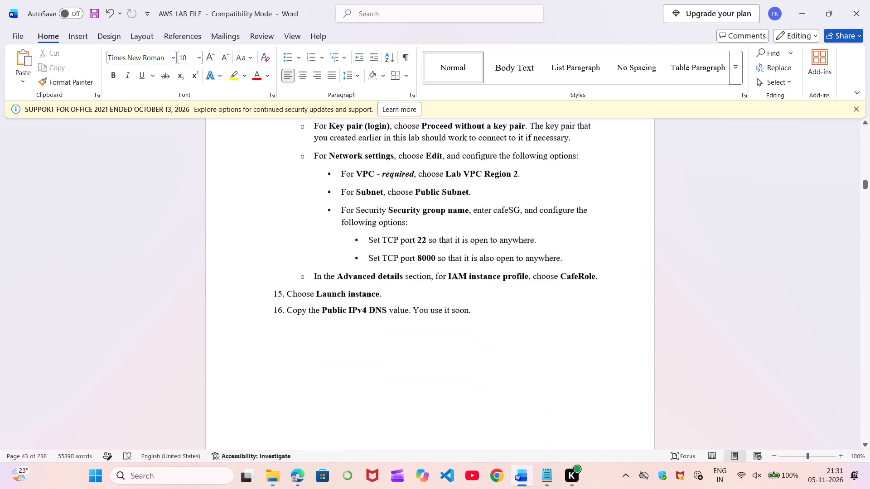
pyautogui.scroll(-3, 352, 279)
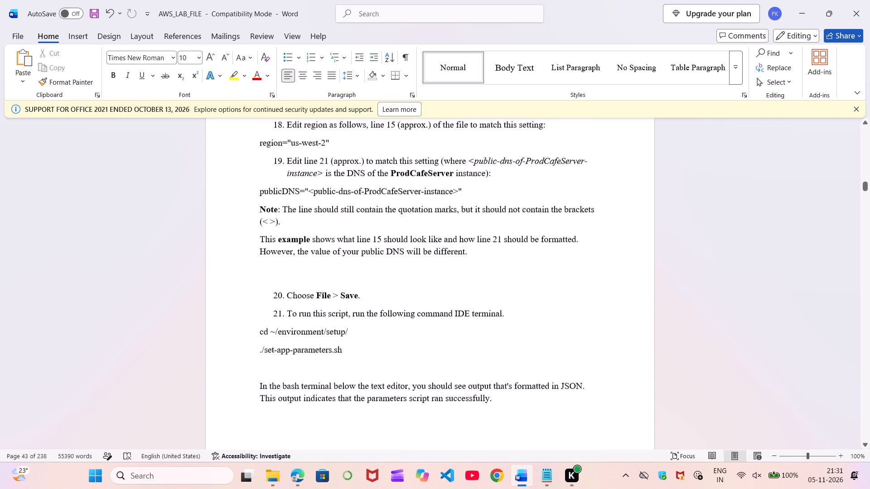
pyautogui.scroll(2, 352, 279)
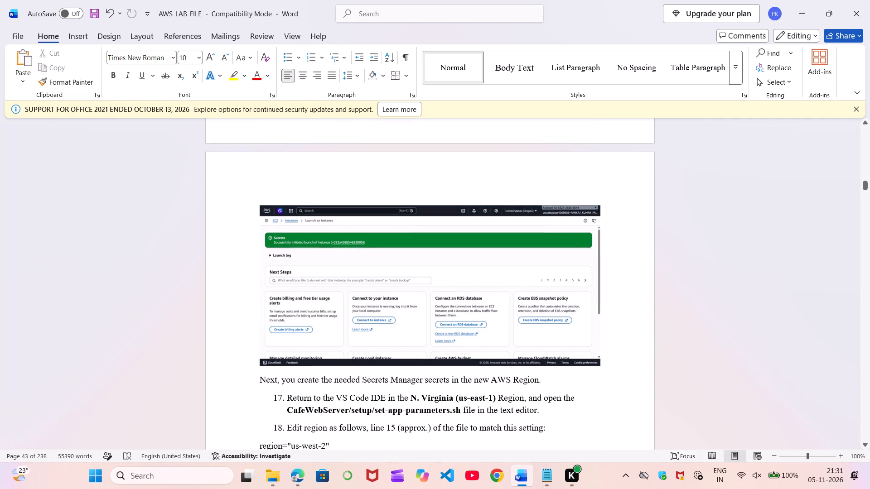
pyautogui.click(339, 275)
pyautogui.rightClick(366, 275)
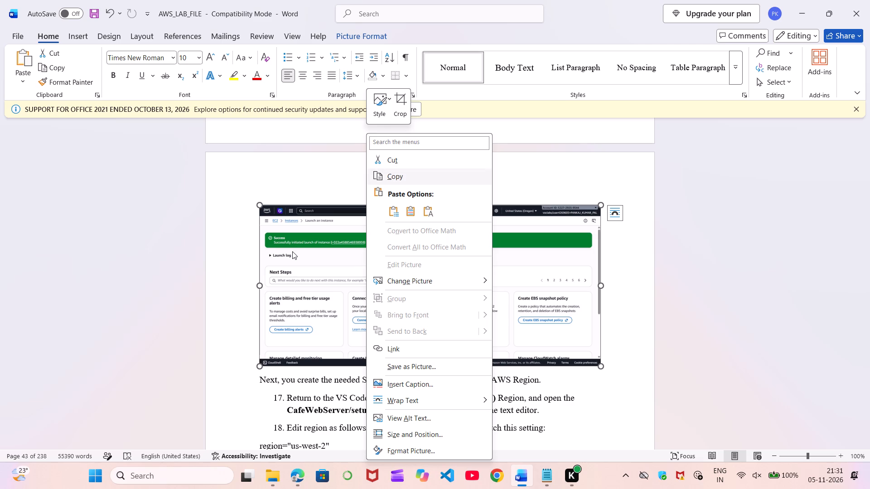
pyautogui.click(301, 264)
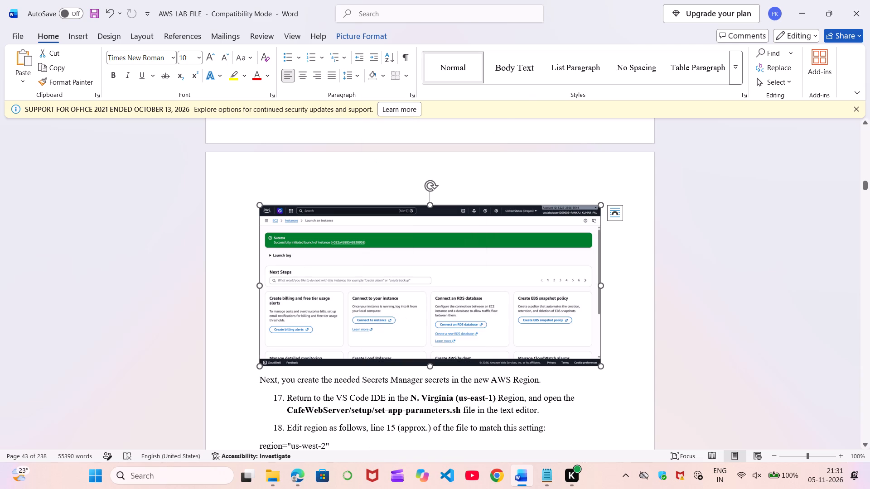
pyautogui.hotkey('ctrl', 'x')
# Add an unnumbered line below item 16, "Copy the Public IPv4 DNS value", and paste the cut screenshot there.
pyautogui.scroll(1, 302, 263)
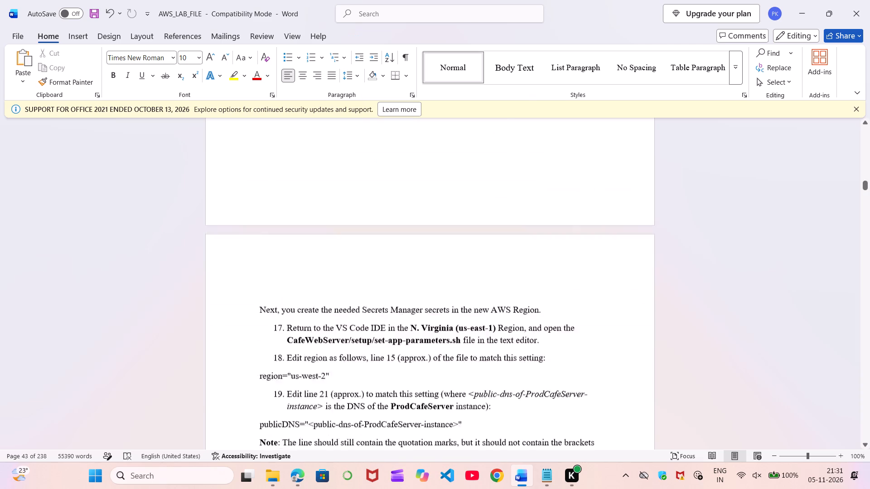
pyautogui.scroll(2, 302, 263)
pyautogui.click(290, 281)
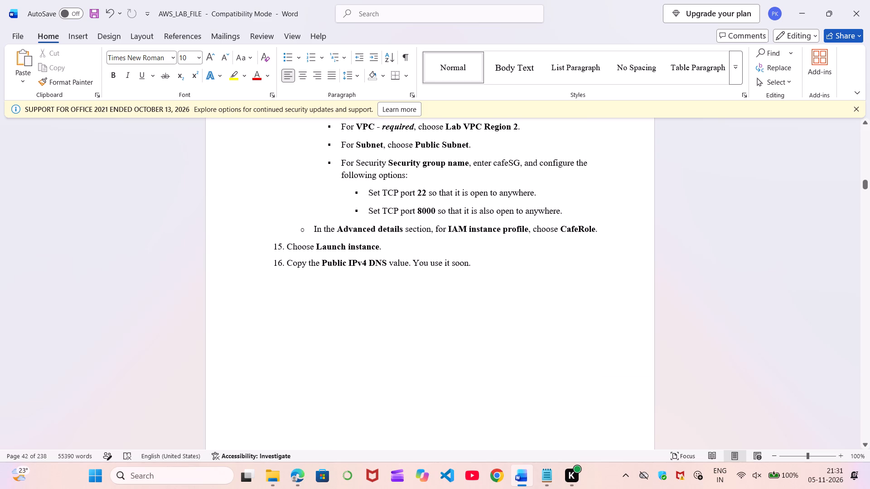
pyautogui.press('Right')
pyautogui.press('Right')
pyautogui.press('Right')
pyautogui.press('Right')
pyautogui.press('Right')
pyautogui.press('Right')
pyautogui.press('Right')
pyautogui.press('Right')
pyautogui.press('Right')
pyautogui.press('Right')
pyautogui.press('Right')
pyautogui.press('Right')
pyautogui.press('Right')
pyautogui.press('Right')
pyautogui.press('Right')
pyautogui.press('Right')
pyautogui.press('Right')
pyautogui.press('Right')
pyautogui.press('Right')
pyautogui.press('Right')
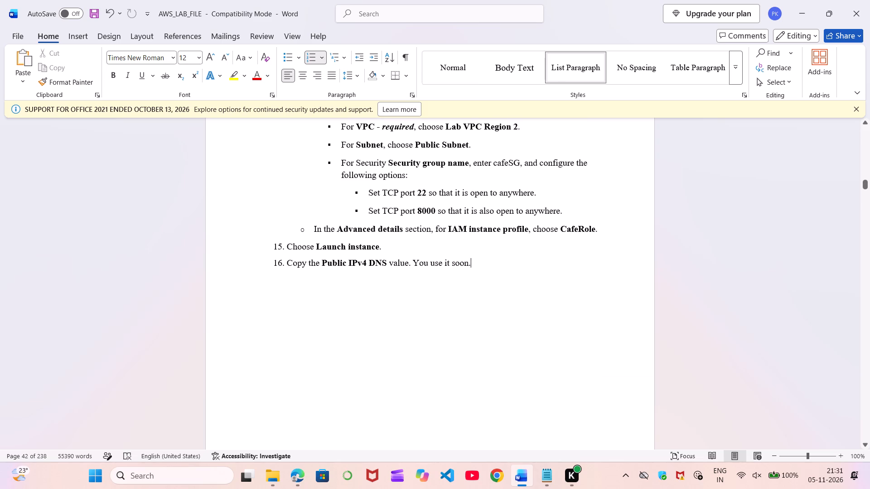
pyautogui.press('Return')
pyautogui.press('BackSpace')
pyautogui.press('BackSpace')
pyautogui.press('BackSpace')
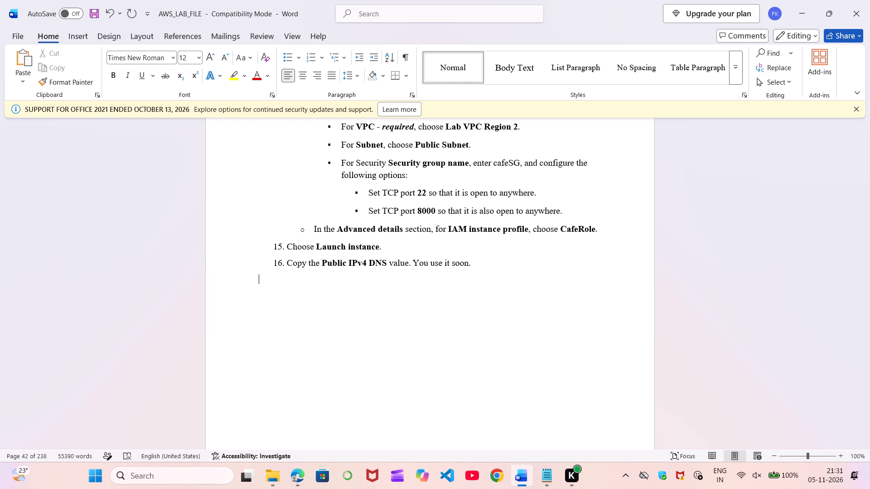
pyautogui.hotkey('ctrl', 'v')
# Delete the paragraph "Next, you create the needed Secrets Manager secrets in the new AWS Region.".
pyautogui.scroll(-5, 290, 281)
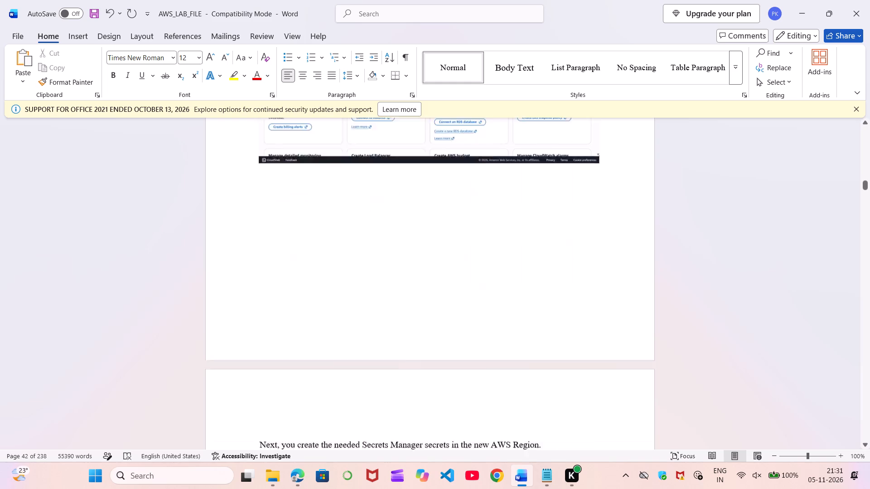
pyautogui.scroll(-2, 290, 281)
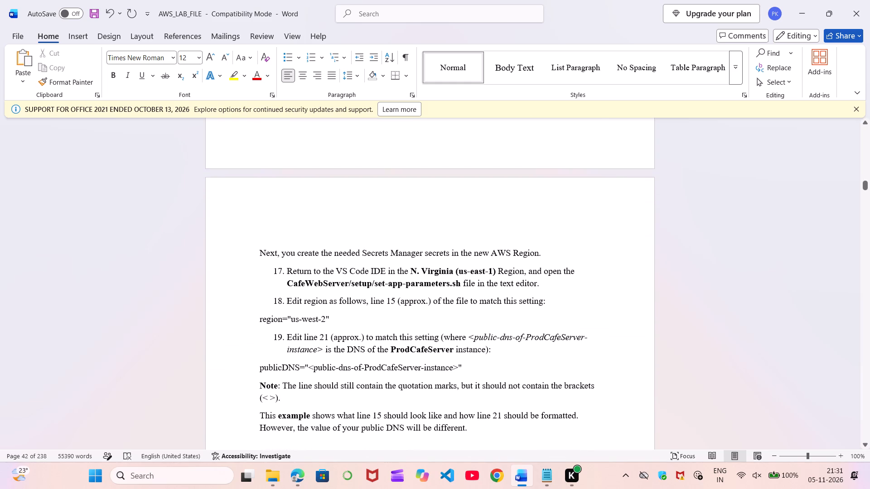
pyautogui.moveTo(255, 249); pyautogui.dragTo(320, 292)
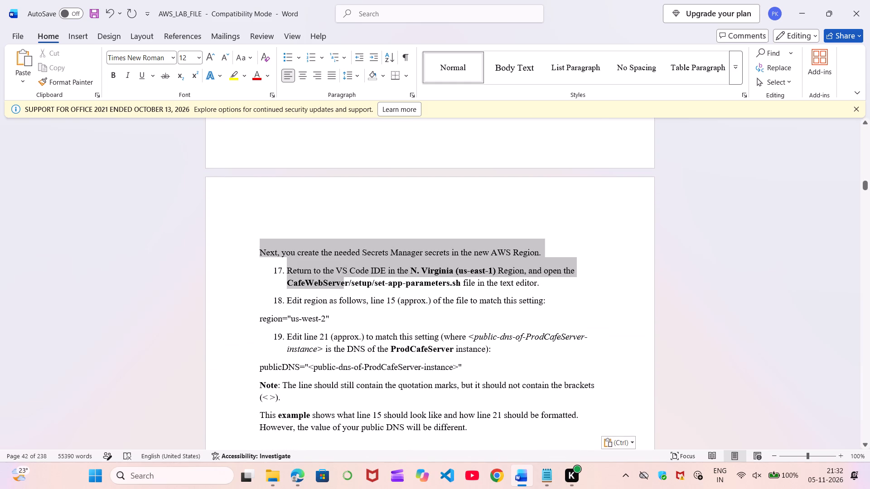
pyautogui.moveTo(320, 292); pyautogui.dragTo(262, 268)
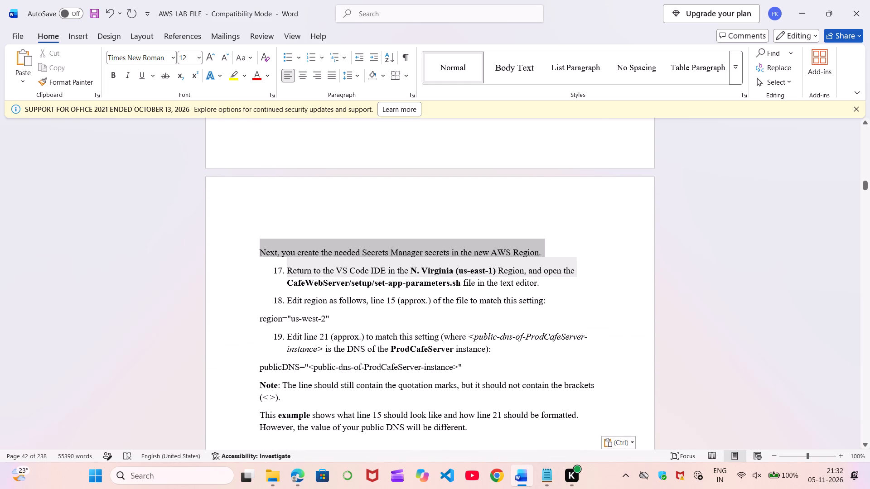
pyautogui.moveTo(262, 268); pyautogui.dragTo(259, 262)
pyautogui.click(259, 262)
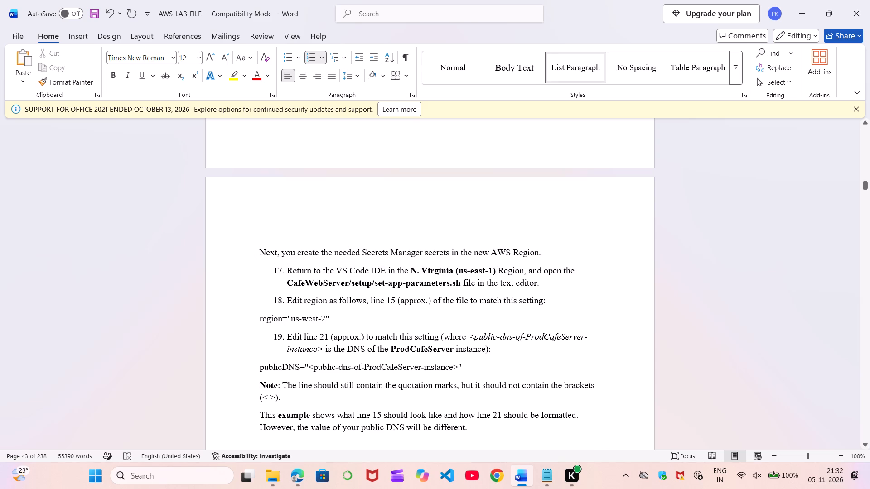
pyautogui.moveTo(257, 254); pyautogui.dragTo(549, 249)
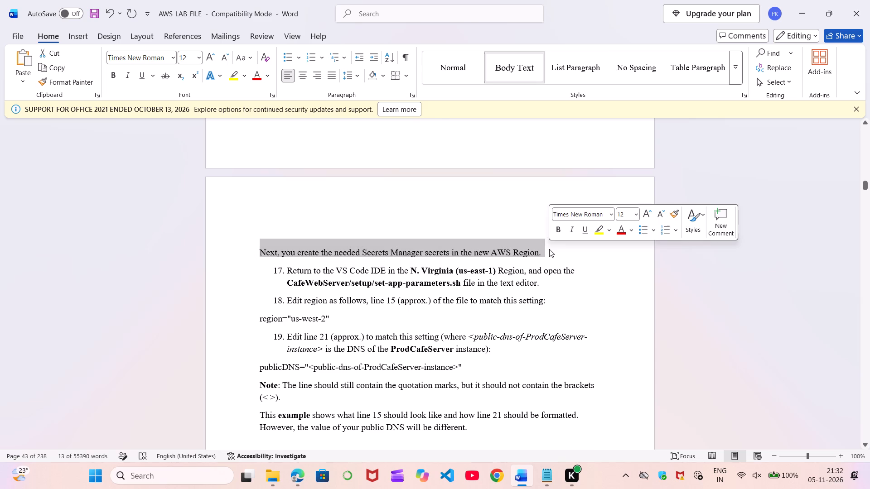
pyautogui.press('BackSpace')
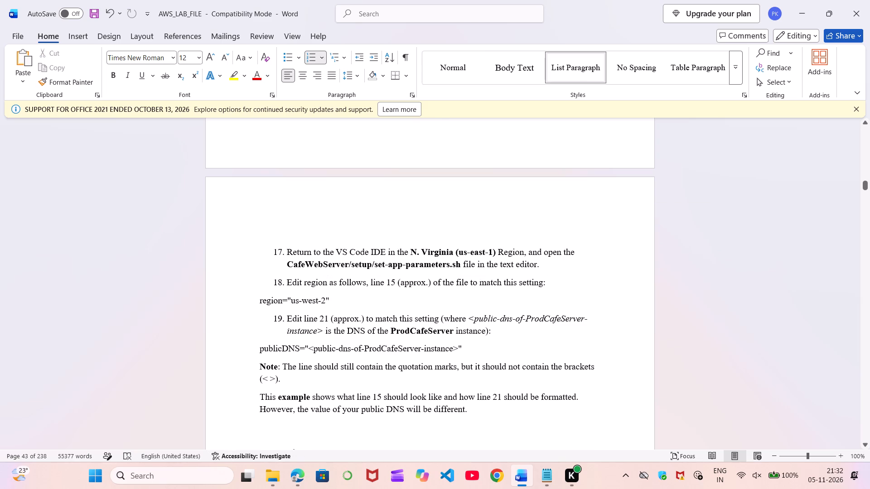
# Copy items 17 and 18 with the region="us-west-2" line and paste them on a new line below the moved screenshot.
pyautogui.moveTo(269, 250); pyautogui.dragTo(352, 296)
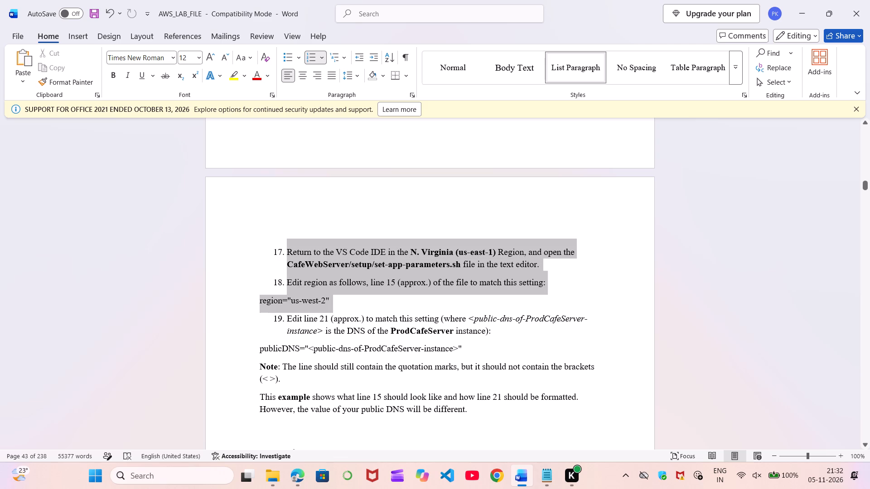
pyautogui.moveTo(352, 296); pyautogui.dragTo(556, 283)
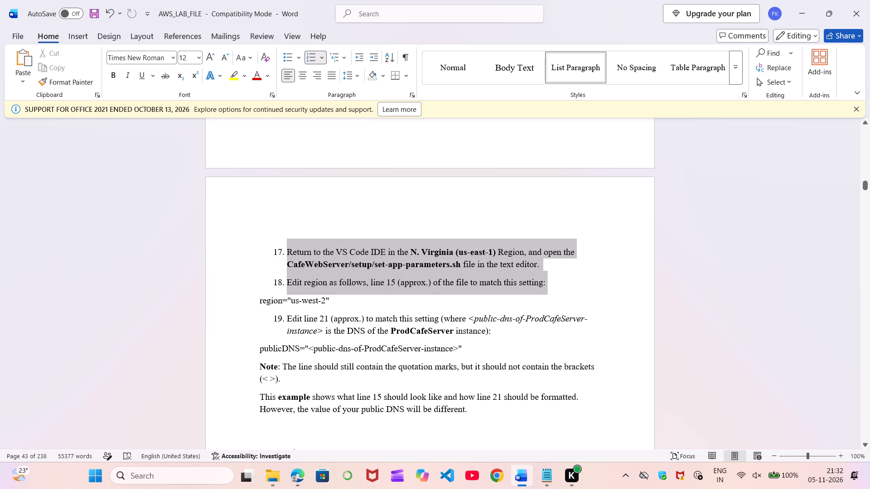
pyautogui.moveTo(556, 283); pyautogui.dragTo(550, 296)
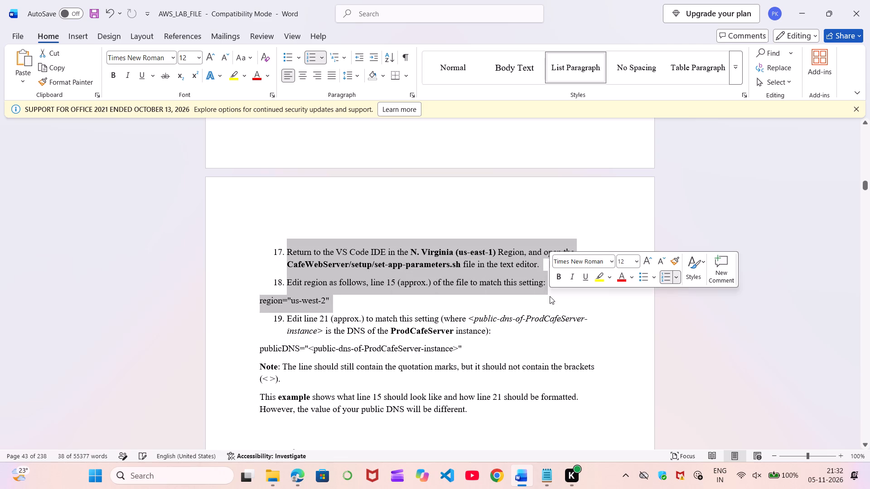
pyautogui.hotkey('ctrl', 'c')
pyautogui.scroll(1, 550, 296)
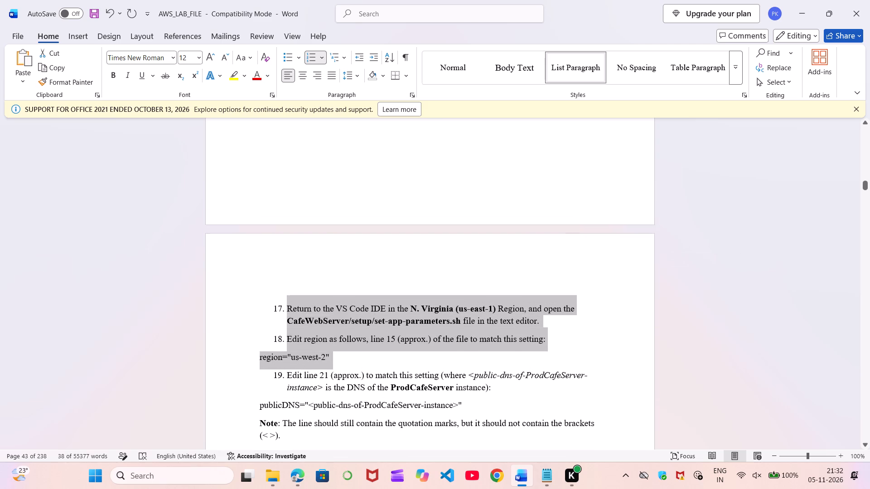
pyautogui.scroll(1, 550, 296)
pyautogui.scroll(-2, 550, 296)
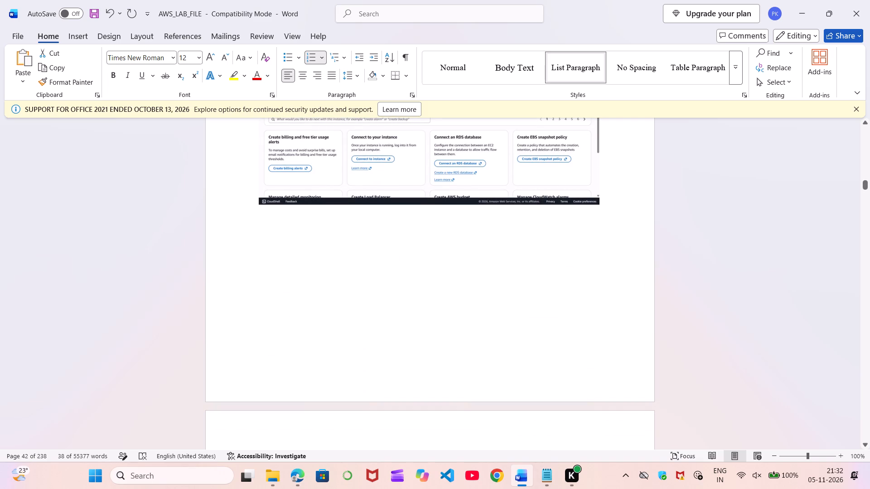
pyautogui.click(333, 251)
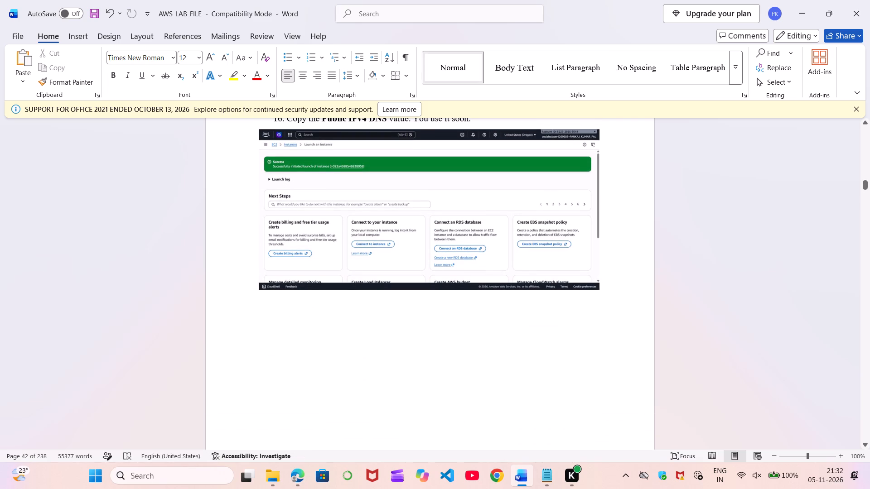
pyautogui.scroll(1, 424, 282)
pyautogui.scroll(-1, 424, 282)
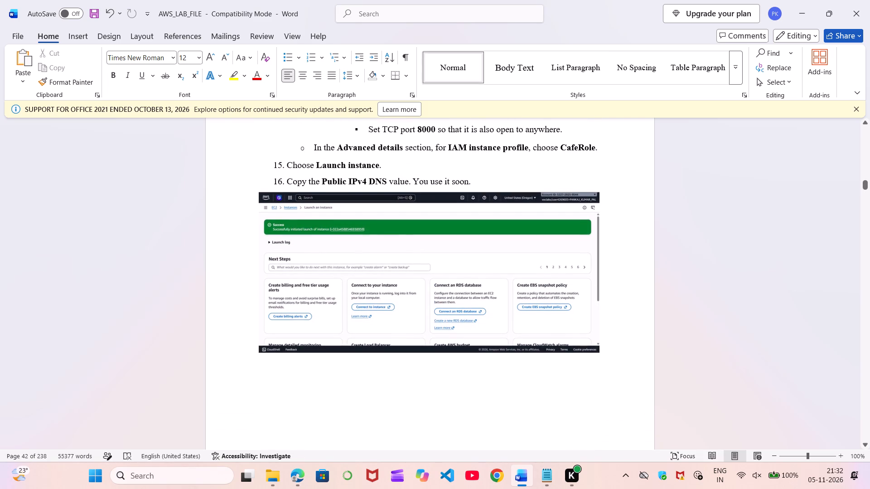
pyautogui.click(611, 337)
pyautogui.press('Return')
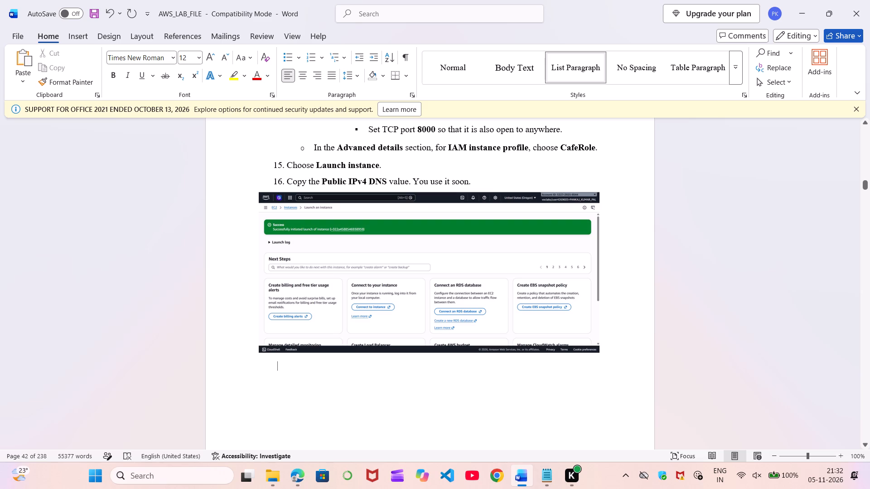
pyautogui.hotkey('ctrl', 'v')
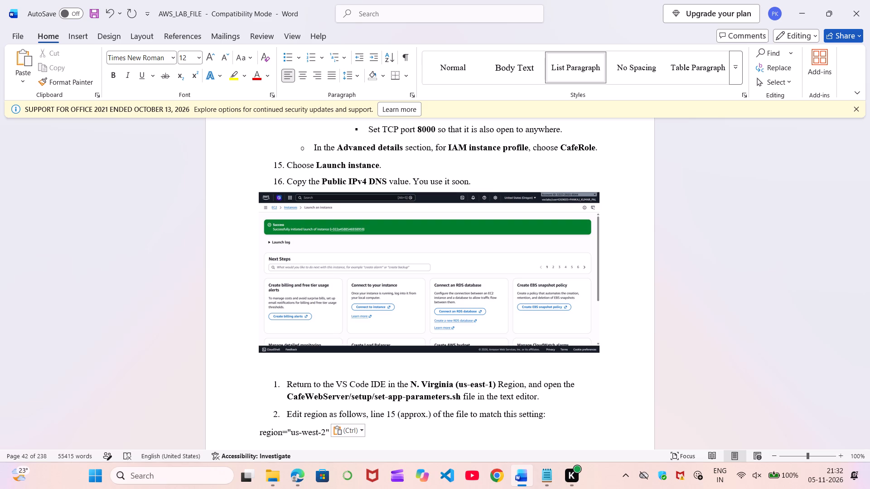
# Renumber the pasted list below the screenshot so that its first item is 17.
pyautogui.click(282, 382)
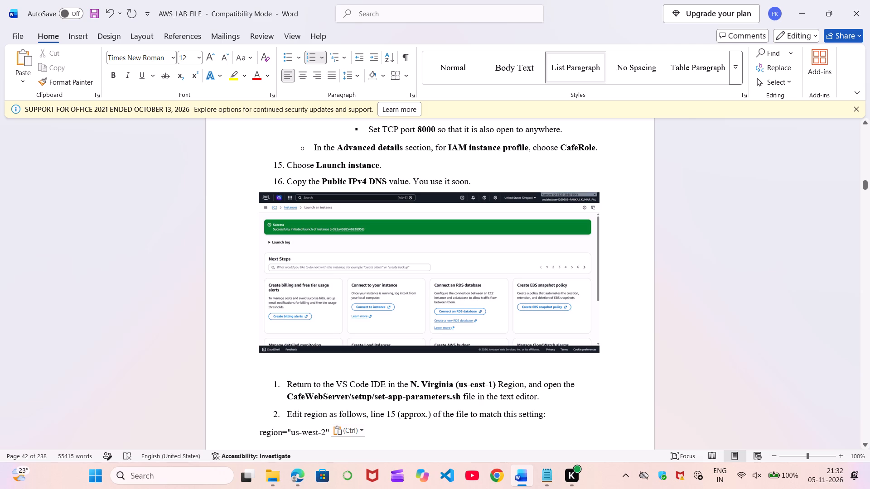
pyautogui.click(277, 383)
pyautogui.press('1')
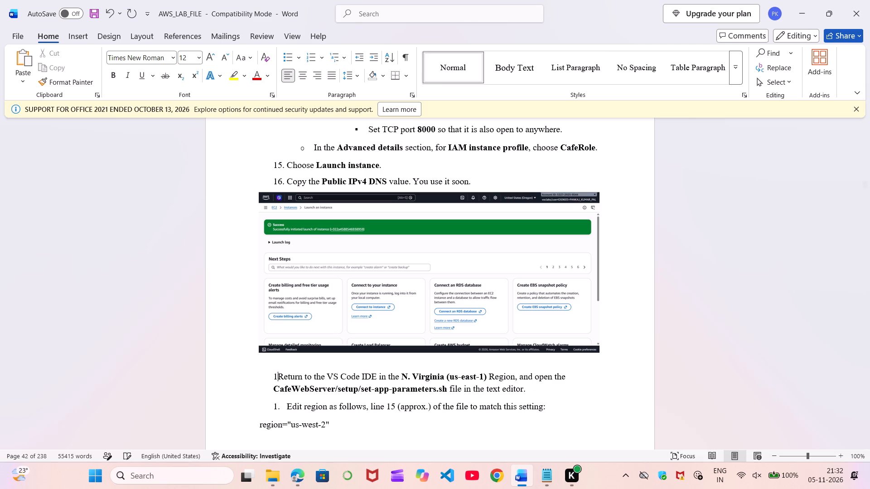
pyautogui.press('7')
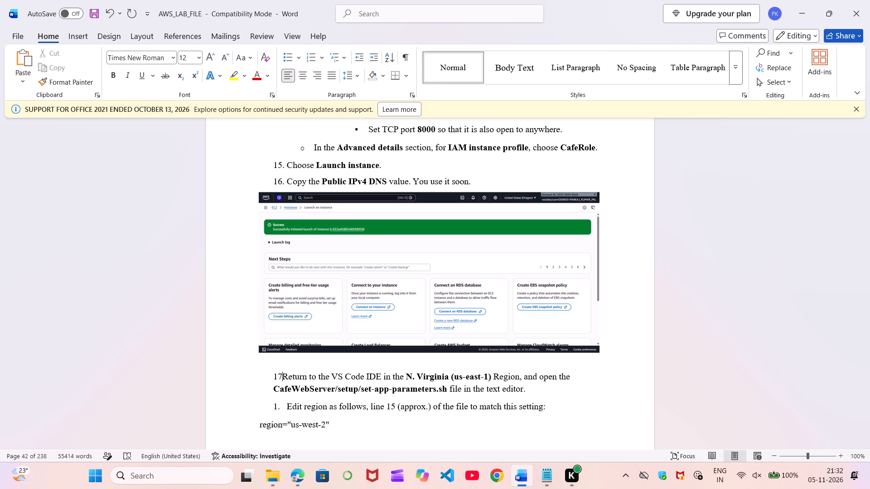
pyautogui.press('.')
pyautogui.press('space')
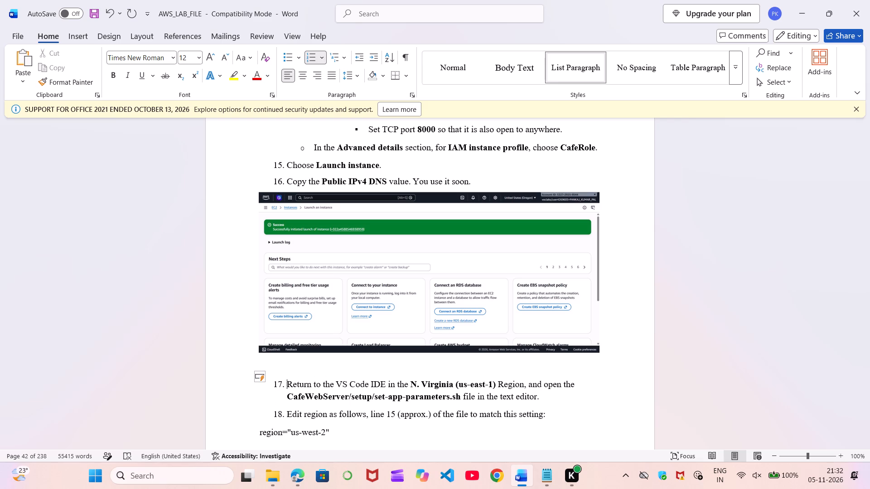
# Cut the duplicate items 19 and 20 with their region="us-west-2" line from the top of the following page.
pyautogui.scroll(-1, 271, 379)
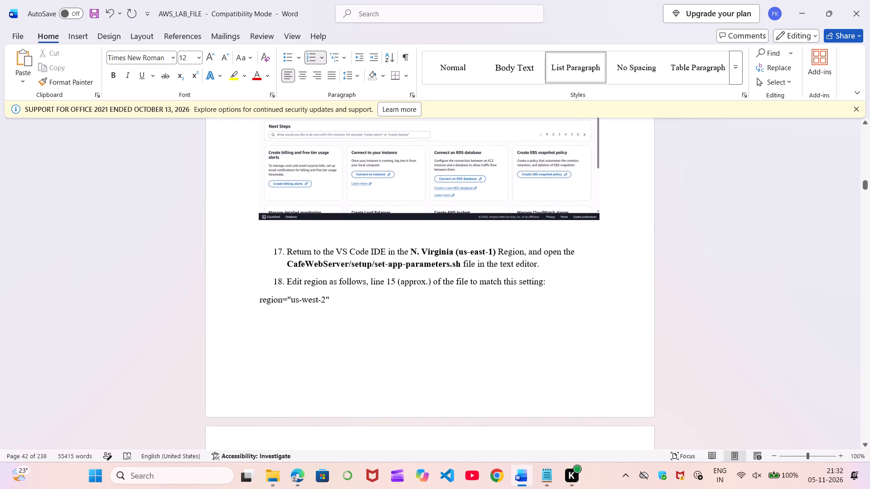
pyautogui.scroll(-3, 271, 379)
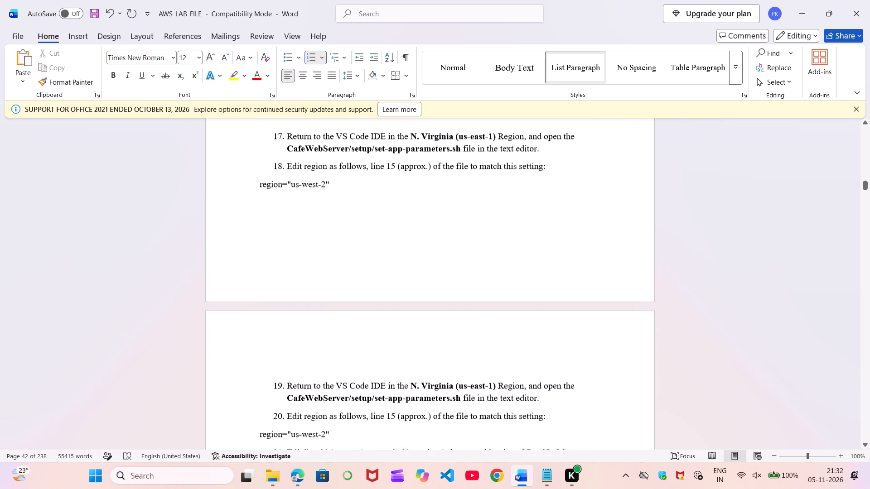
pyautogui.scroll(-1, 271, 379)
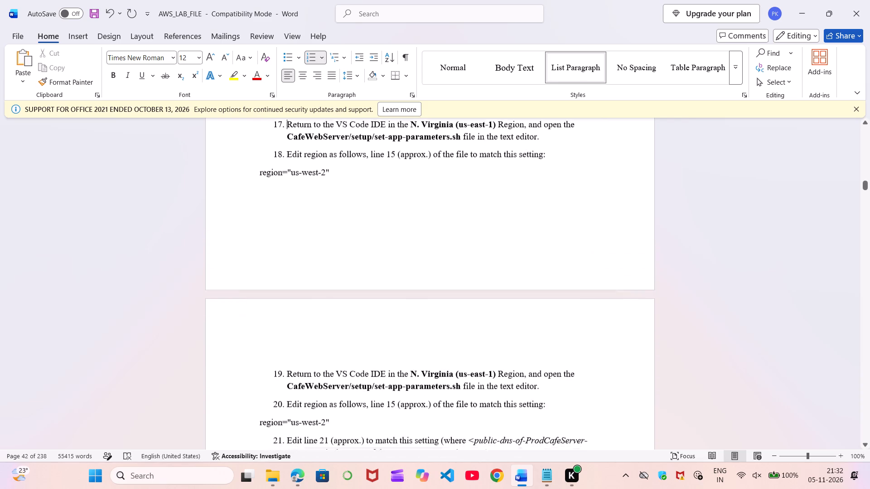
pyautogui.moveTo(285, 351); pyautogui.dragTo(309, 387)
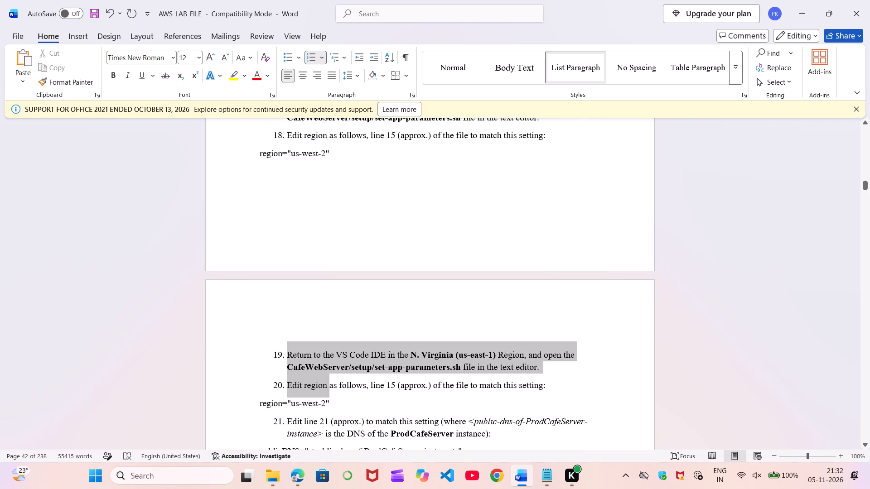
pyautogui.moveTo(309, 387); pyautogui.dragTo(334, 404)
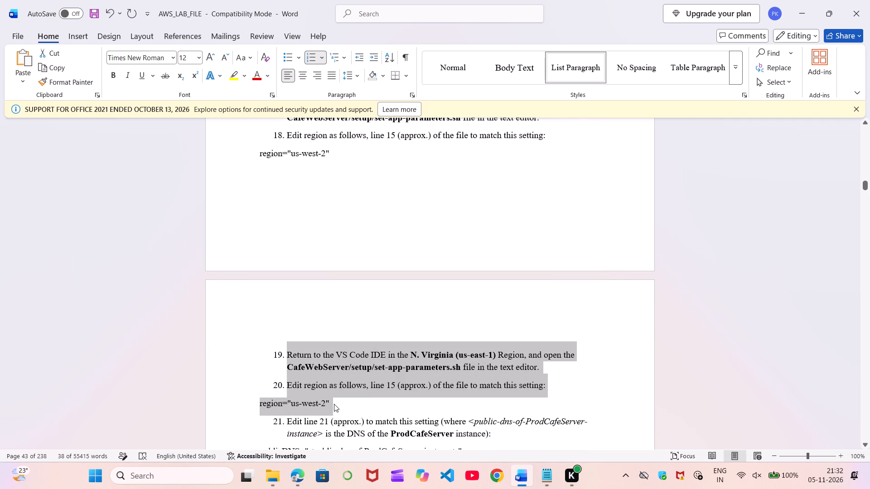
pyautogui.hotkey('ctrl', 'x')
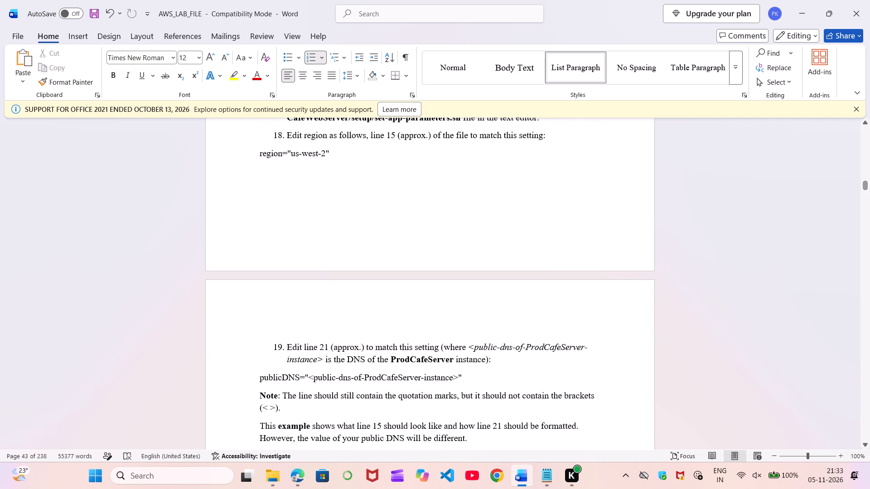
# Move the "Edit line 21 (approx.)" item with its publicDNS line onto a new line below region="us-west-2" on the previous page.
pyautogui.moveTo(285, 347); pyautogui.dragTo(466, 376)
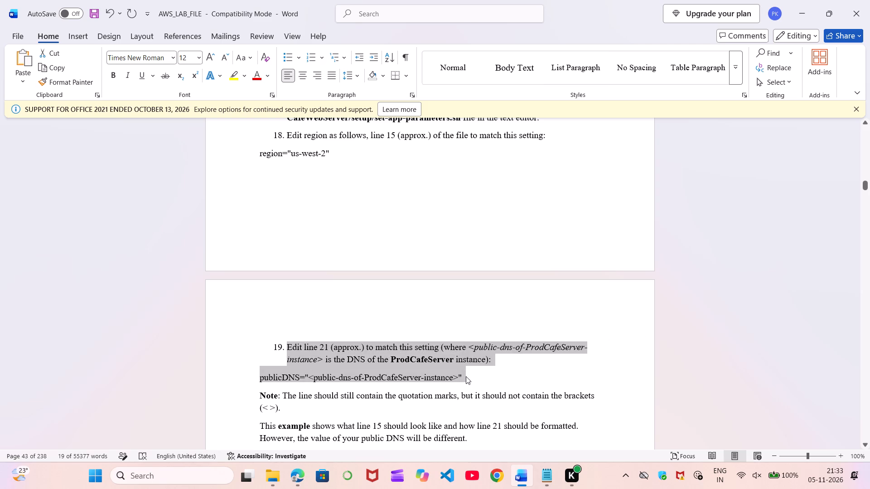
pyautogui.hotkey('ctrl', 'x')
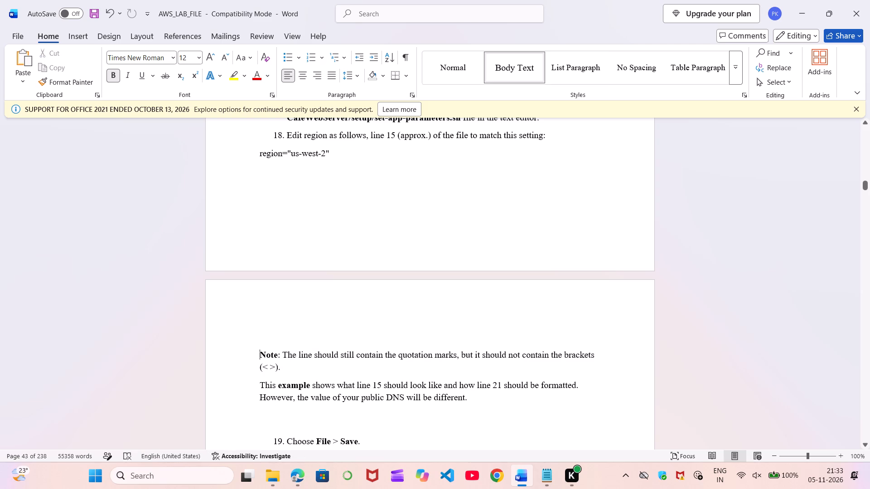
pyautogui.click(296, 163)
pyautogui.press('Right')
pyautogui.press('Right')
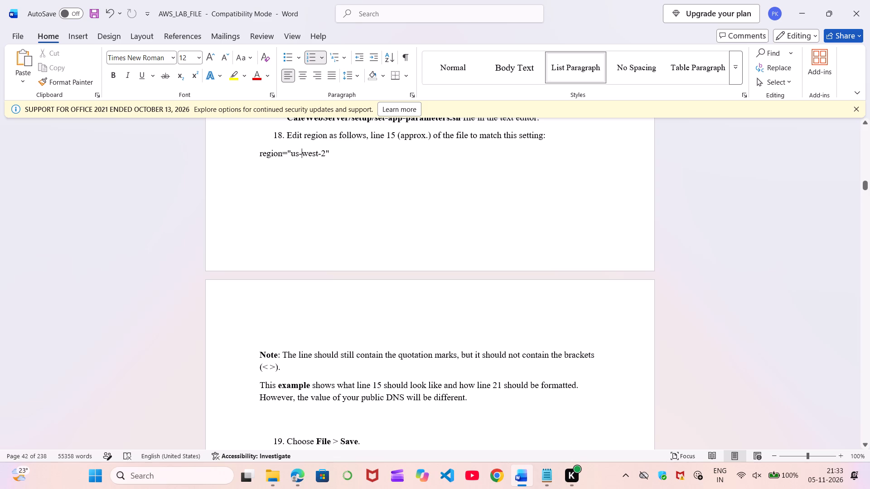
pyautogui.press('Right')
pyautogui.press('Right')
pyautogui.press('Right')
pyautogui.press('Right')
pyautogui.press('Right')
pyautogui.press('Right')
pyautogui.press('Right')
pyautogui.press('Right')
pyautogui.press('Right')
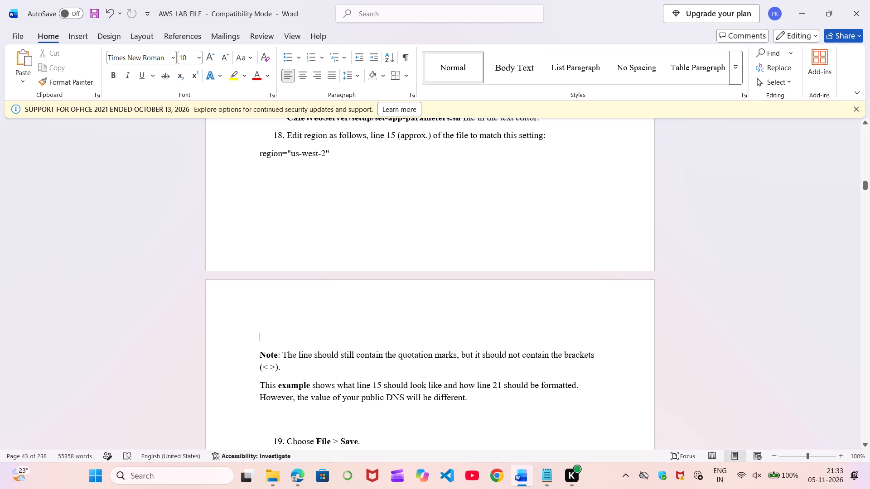
pyautogui.press('Left')
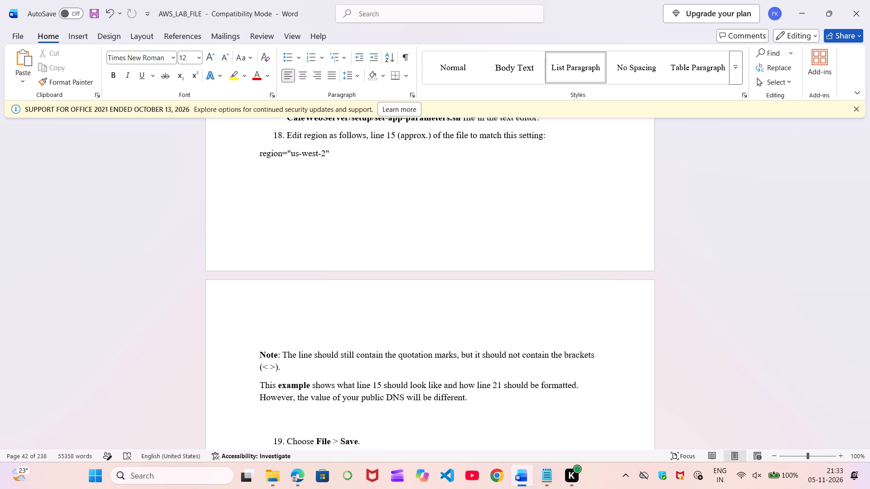
pyautogui.press('Return')
pyautogui.hotkey('ctrl', 'v')
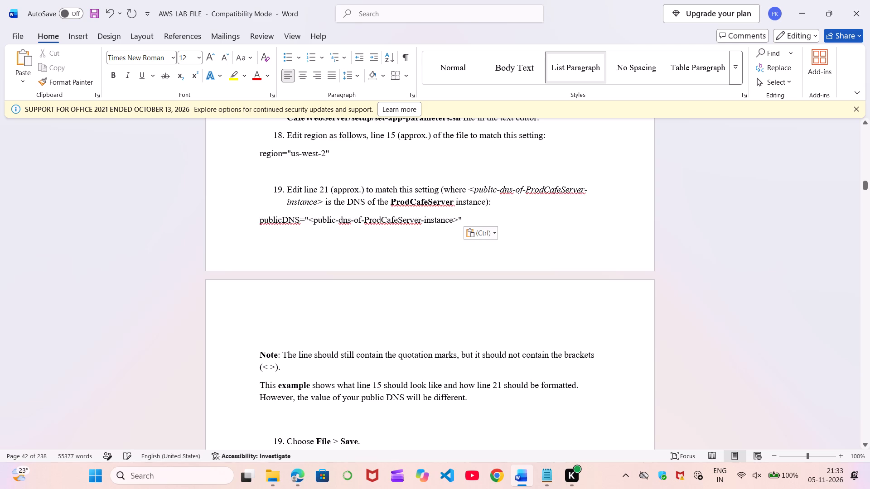
# Remove the blank line between region="us-west-2" and item 19.
pyautogui.click(282, 175)
pyautogui.press('BackSpace')
pyautogui.press('BackSpace')
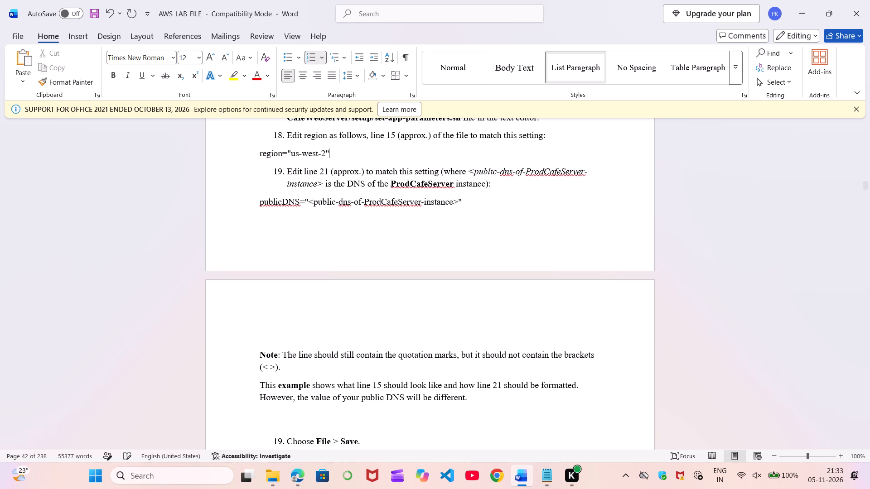
# Delete the "Note" and "This example shows" paragraphs with the blank line above "Choose File > Save".
pyautogui.scroll(-1, 280, 292)
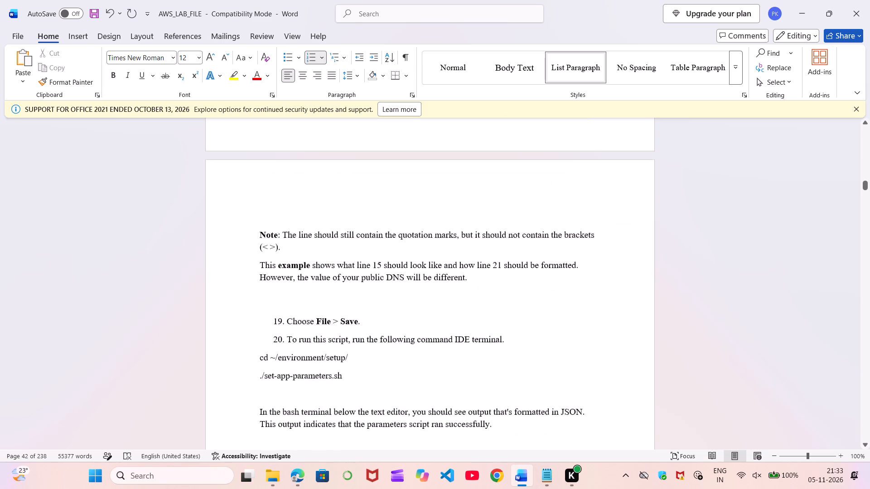
pyautogui.scroll(-1, 280, 292)
pyautogui.moveTo(255, 207); pyautogui.dragTo(372, 286)
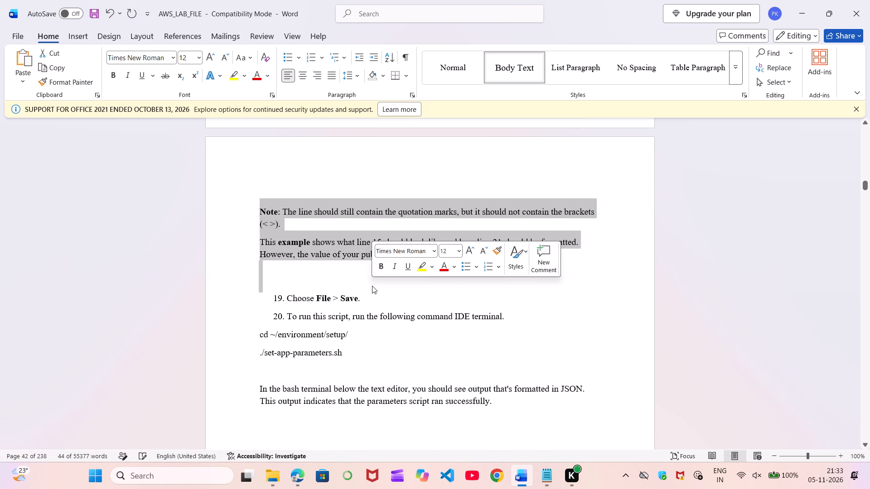
pyautogui.press('BackSpace')
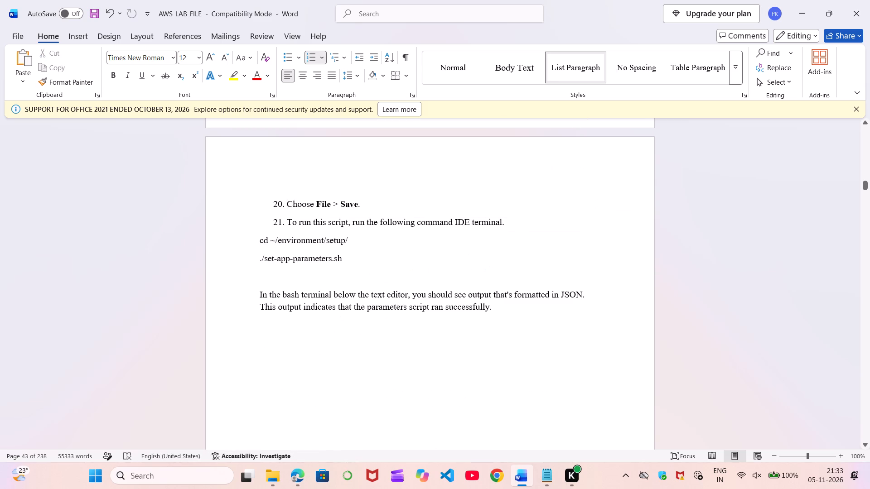
# Delete the "In the bash terminal below the text editor" paragraph and the blank line under ./set-app-parameters.sh.
pyautogui.scroll(2, 372, 286)
pyautogui.scroll(-2, 372, 286)
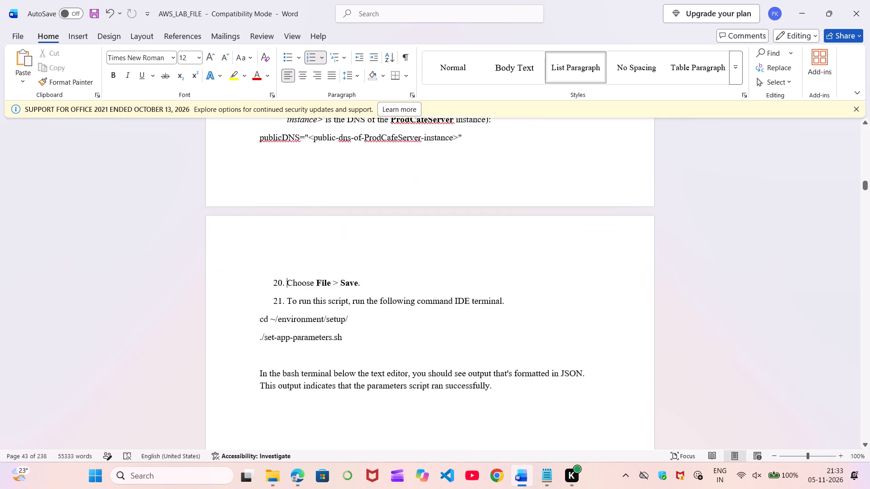
pyautogui.scroll(-1, 372, 286)
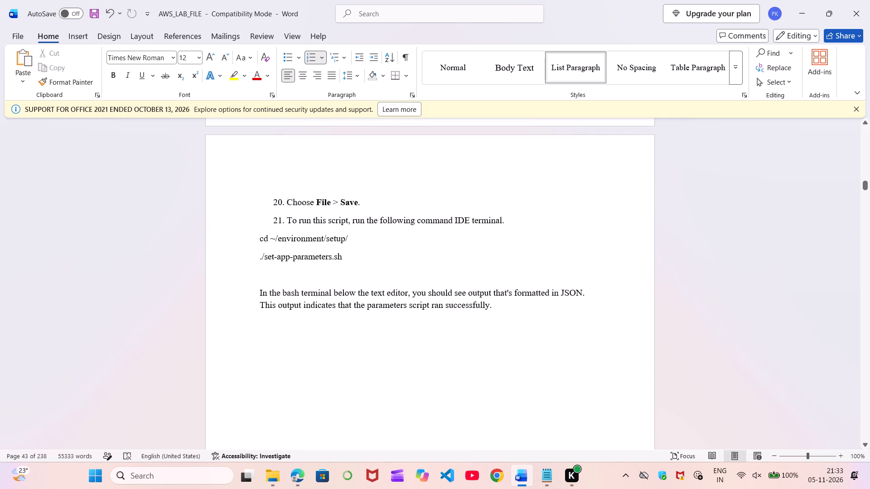
pyautogui.moveTo(261, 268); pyautogui.dragTo(500, 315)
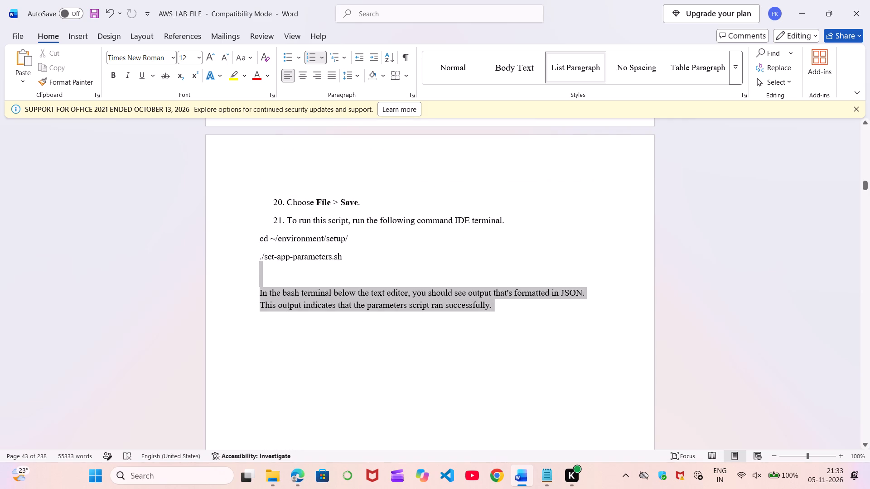
pyautogui.moveTo(500, 315); pyautogui.dragTo(509, 315)
pyautogui.press('BackSpace')
# Delete the "If the script encountered an issue" troubleshooting paragraph with its wget, chmod and ./cred-update.sh commands above the Task 7 heading.
pyautogui.scroll(-1, 509, 315)
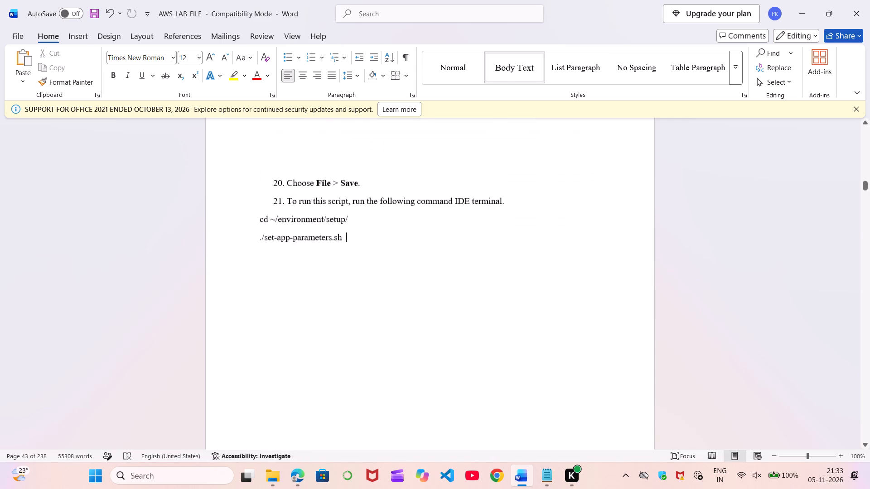
pyautogui.scroll(-4, 509, 315)
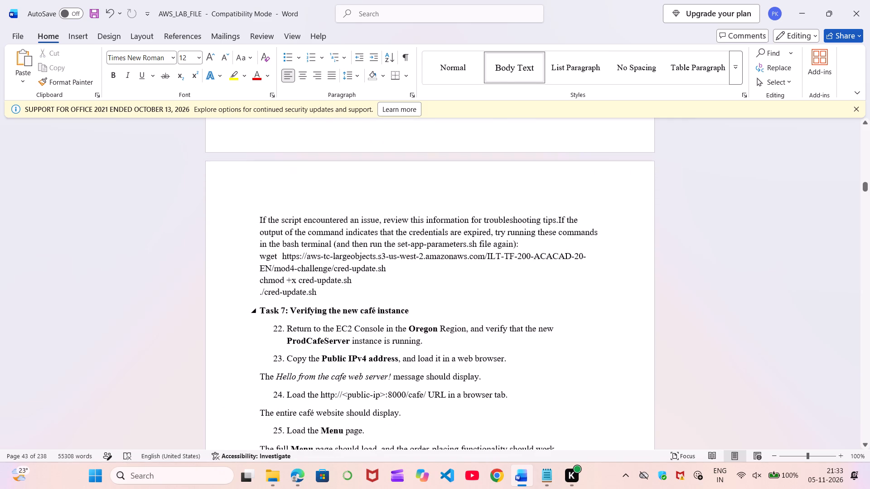
pyautogui.scroll(-2, 509, 315)
pyautogui.scroll(1, 509, 315)
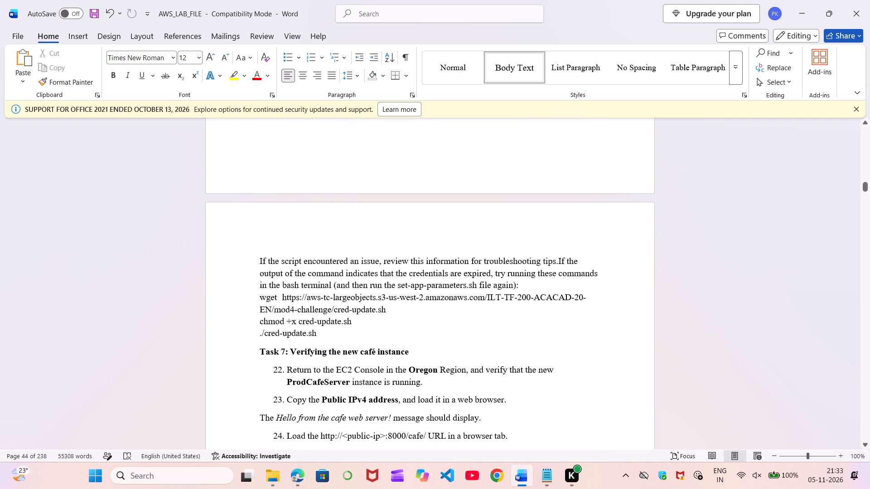
pyautogui.moveTo(254, 257); pyautogui.dragTo(328, 336)
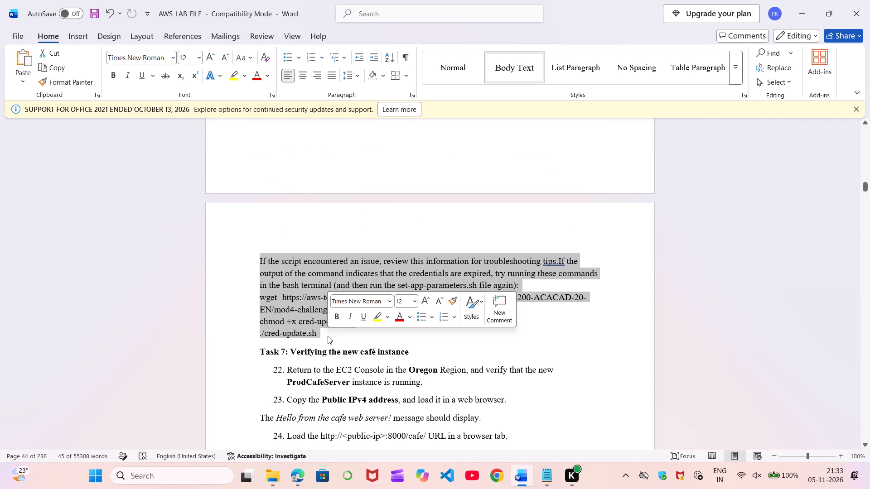
pyautogui.press('BackSpace')
# Move items 20 and 21 with the cd ~/environment/setup/ and ./set-app-parameters.sh lines to a new line above the Task 7 heading.
pyautogui.scroll(3, 274, 300)
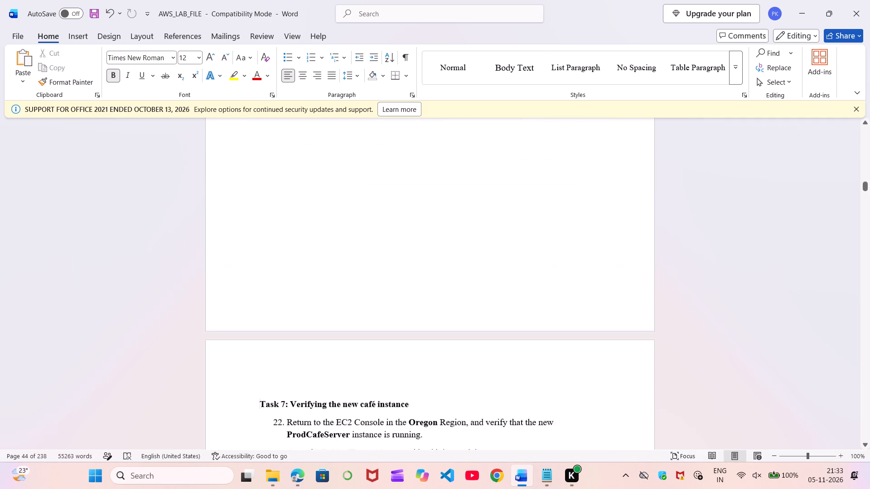
pyautogui.scroll(2, 274, 300)
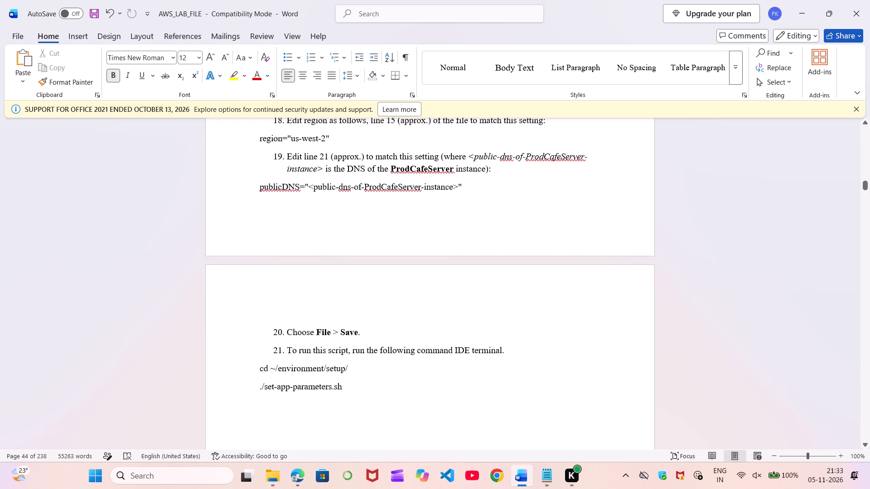
pyautogui.moveTo(348, 391); pyautogui.dragTo(208, 327)
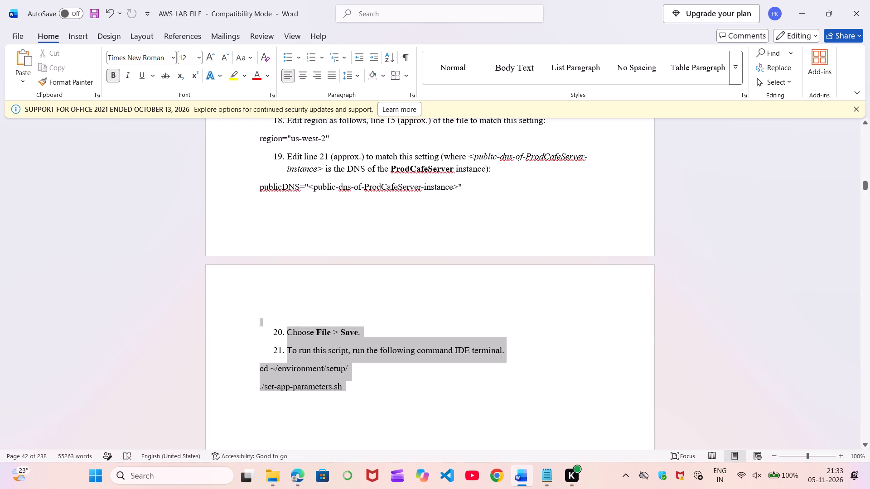
pyautogui.moveTo(208, 327); pyautogui.dragTo(279, 317)
pyautogui.moveTo(279, 317); pyautogui.dragTo(287, 325)
pyautogui.moveTo(287, 325); pyautogui.dragTo(287, 330)
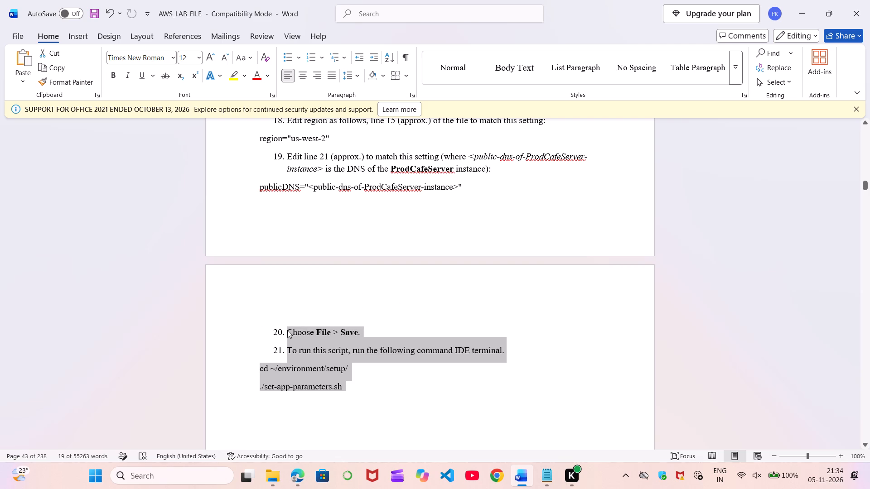
pyautogui.hotkey('ctrl', 'x')
pyautogui.scroll(-6, 287, 330)
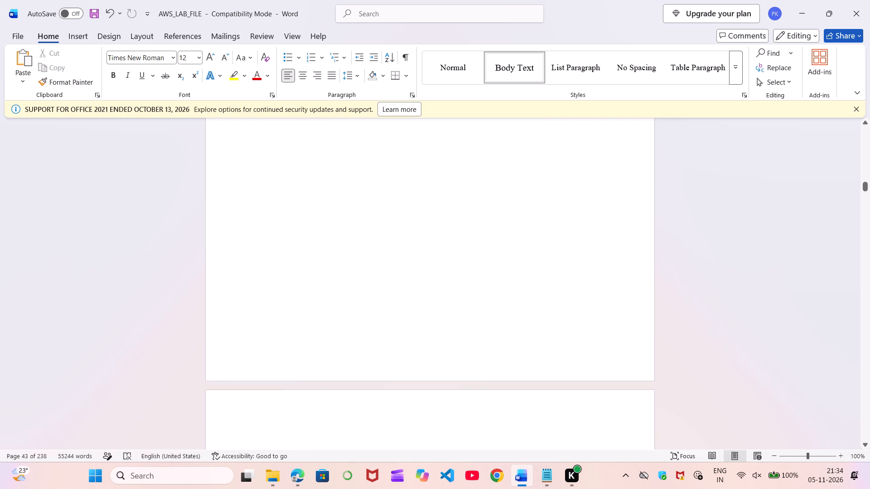
pyautogui.scroll(-1, 287, 330)
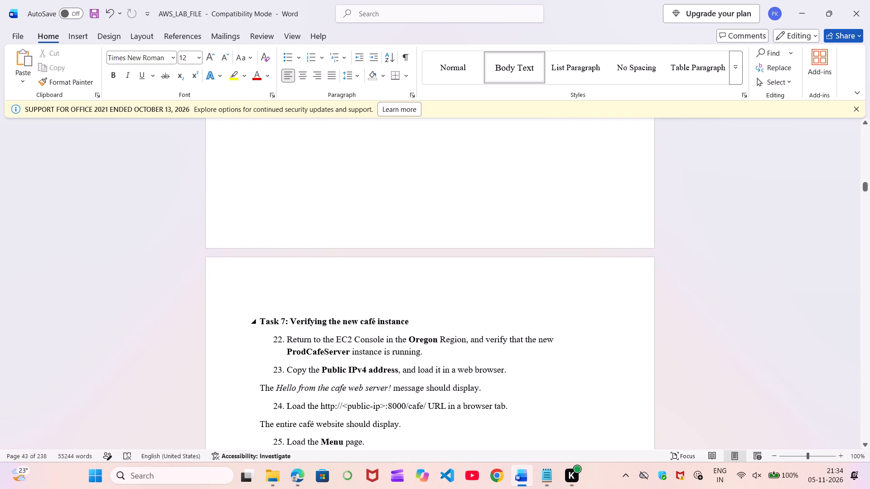
pyautogui.click(271, 320)
pyautogui.press('Left')
pyautogui.press('Left')
pyautogui.press('Return')
pyautogui.press('Up')
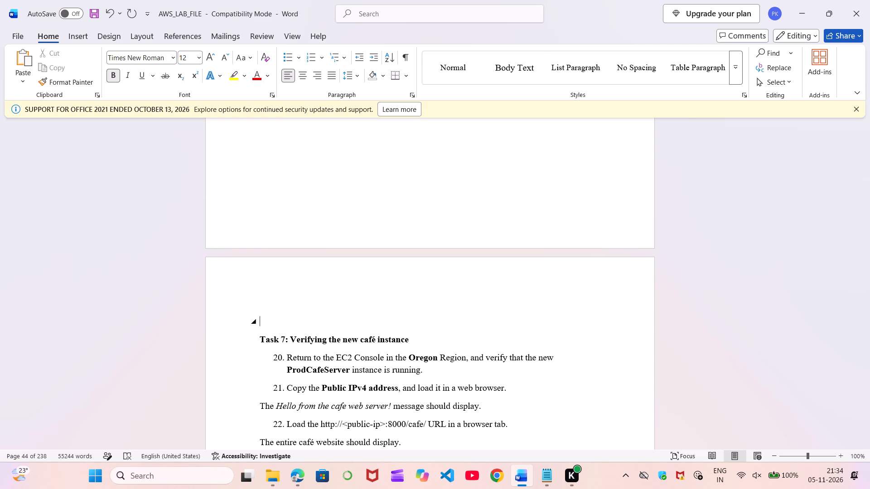
pyautogui.press('Up')
pyautogui.press('Down')
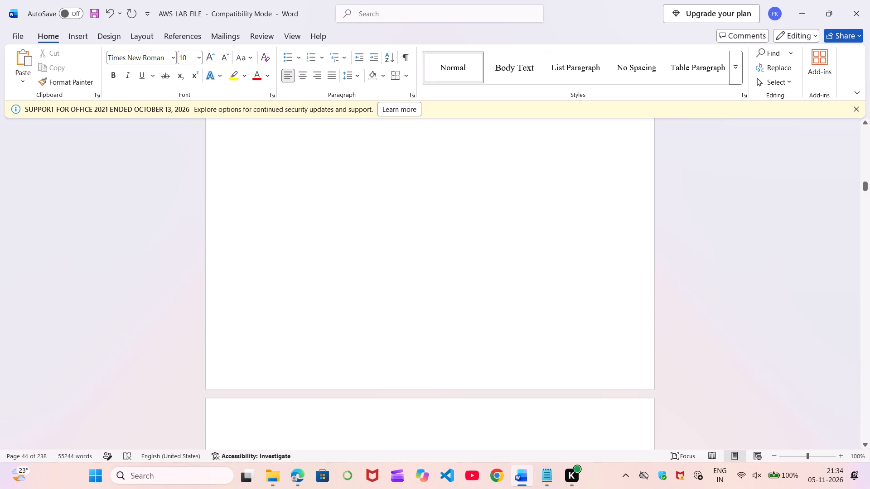
pyautogui.press('Down')
pyautogui.press('Up')
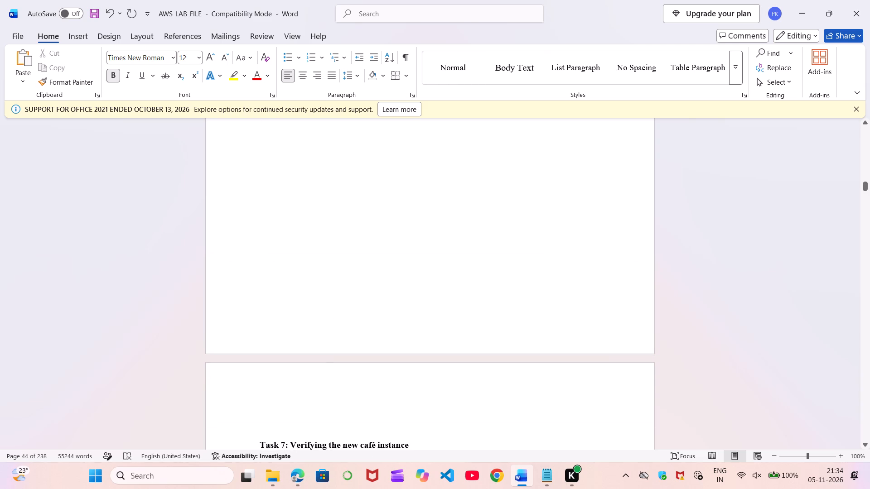
pyautogui.press('Down')
pyautogui.press('Up')
pyautogui.hotkey('ctrl', 'v')
# Renumber the moved "Choose File > Save" item as 20 so the list continues from item 19.
pyautogui.scroll(-1, 271, 320)
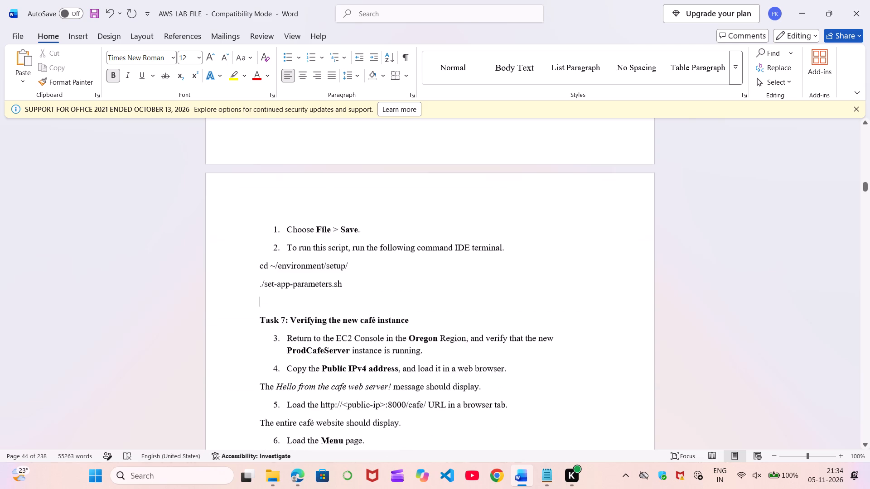
pyautogui.scroll(-1, 271, 320)
pyautogui.scroll(3, 271, 320)
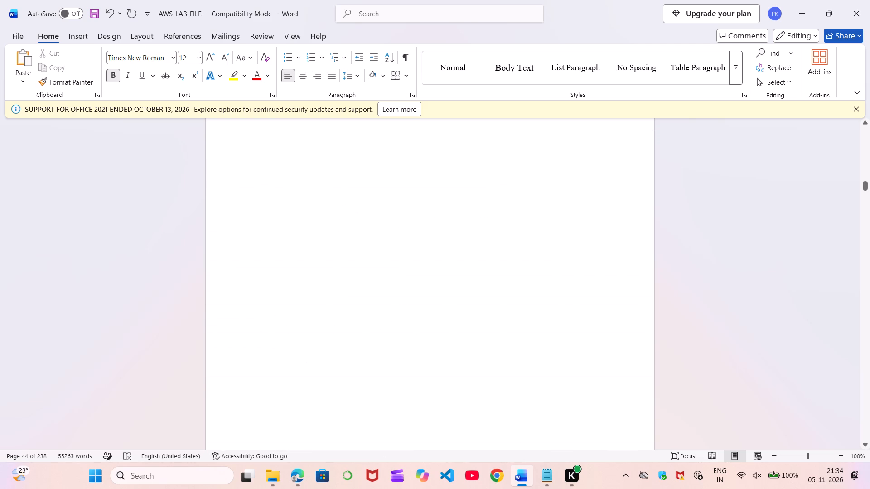
pyautogui.scroll(6, 271, 320)
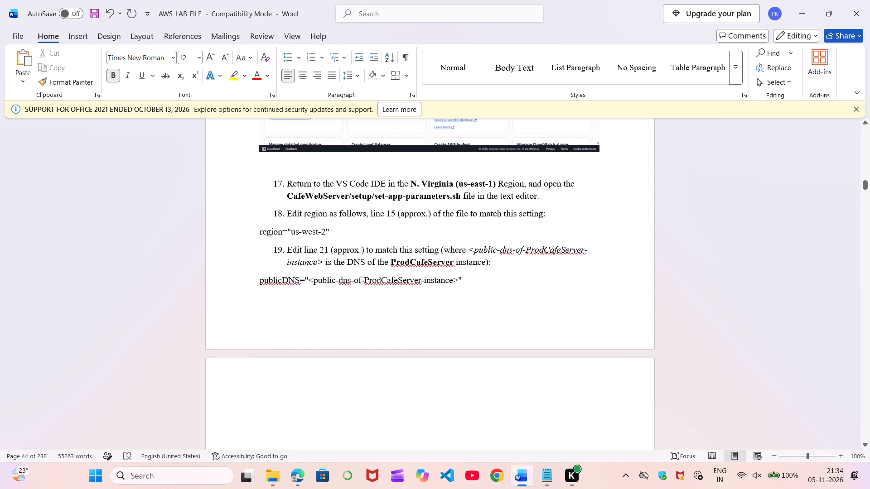
pyautogui.scroll(-5, 271, 320)
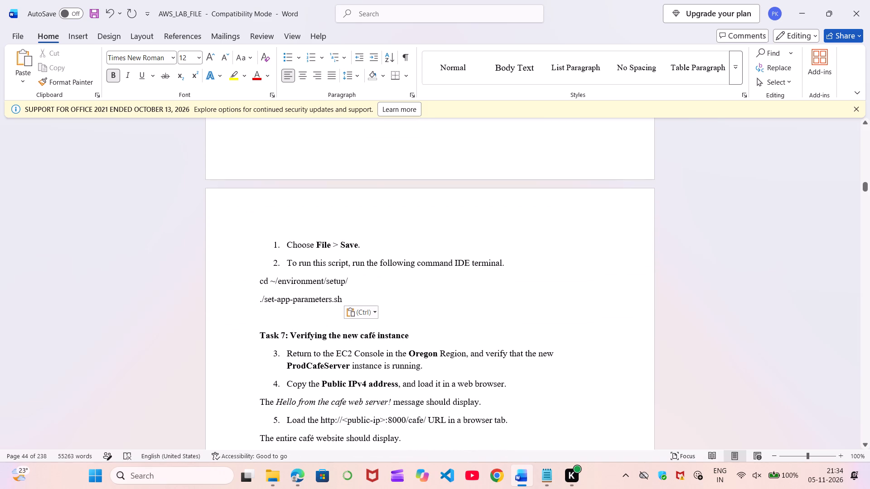
pyautogui.click(276, 244)
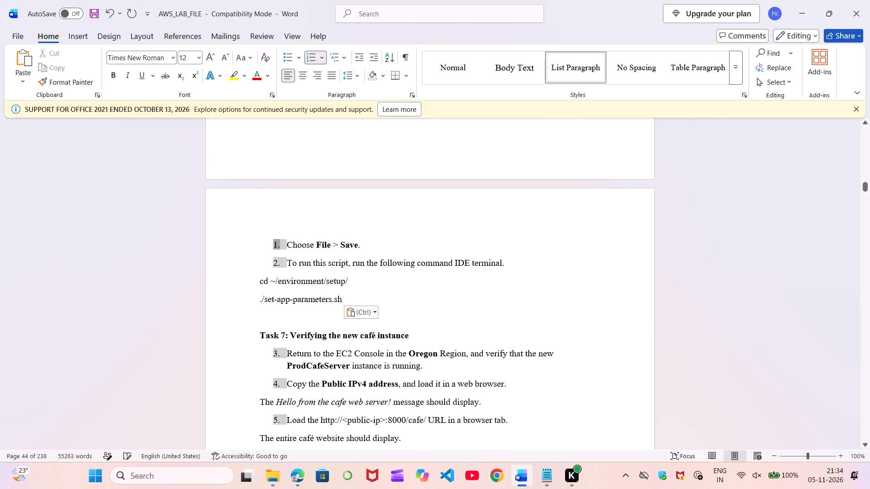
pyautogui.write('20')
pyautogui.press('.')
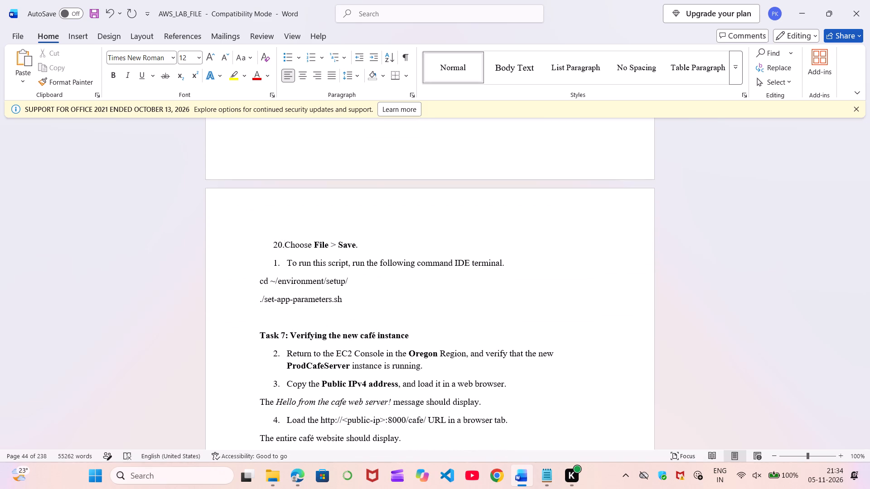
pyautogui.press('space')
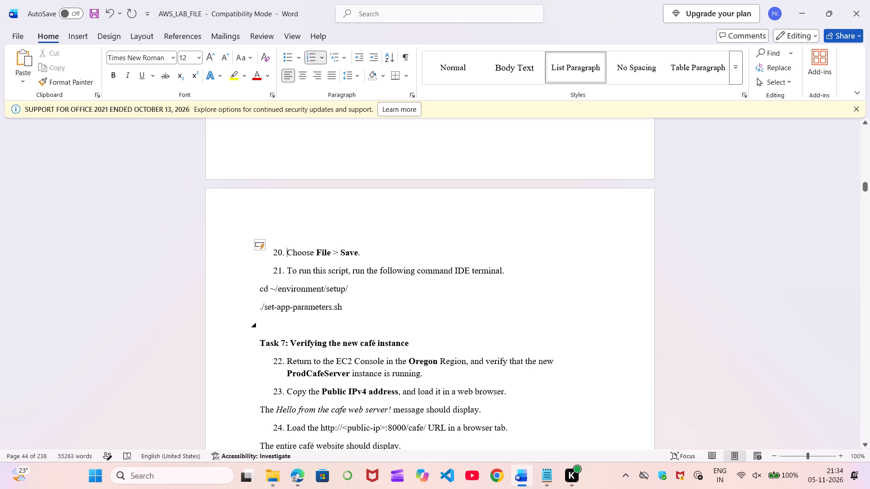
# Remove the blank line between ./set-app-parameters.sh and the Task 7 heading.
pyautogui.click(258, 343)
pyautogui.press('BackSpace')
pyautogui.press('BackSpace')
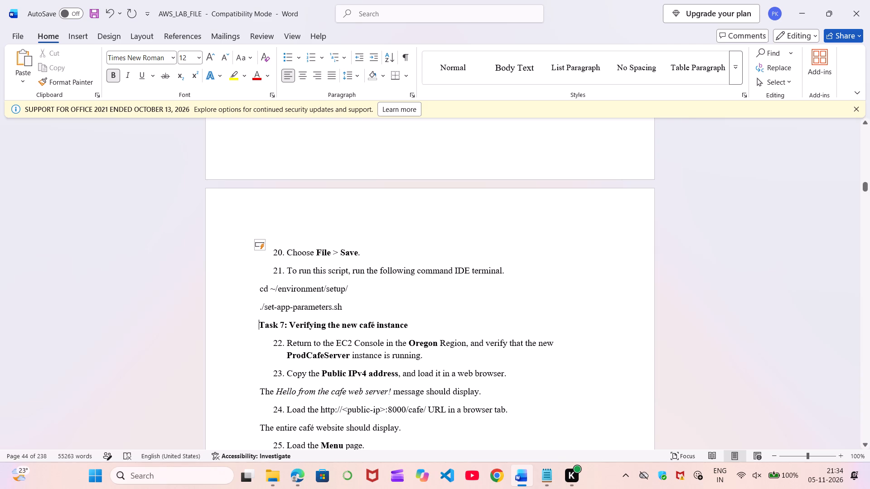
# Check the emptied page's number, add 43 on a new line below 41 in the Notepad list, and return to Word.
pyautogui.scroll(2, 297, 364)
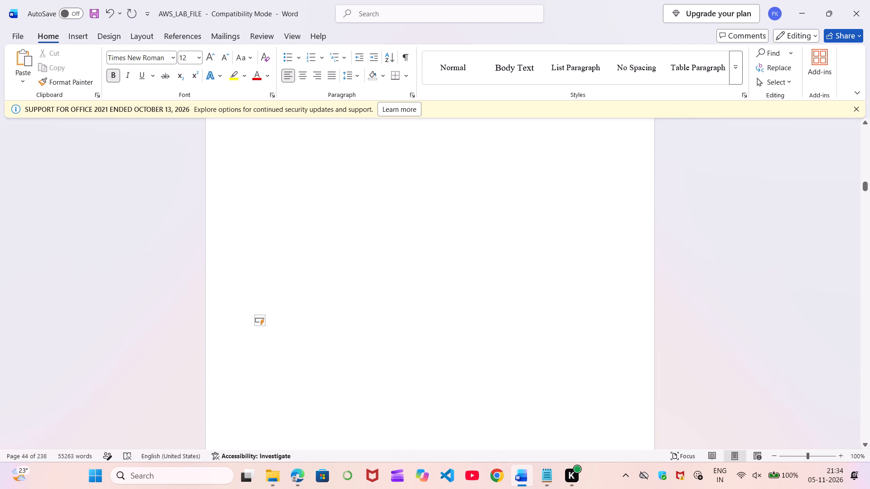
pyautogui.click(308, 320)
pyautogui.click(306, 312)
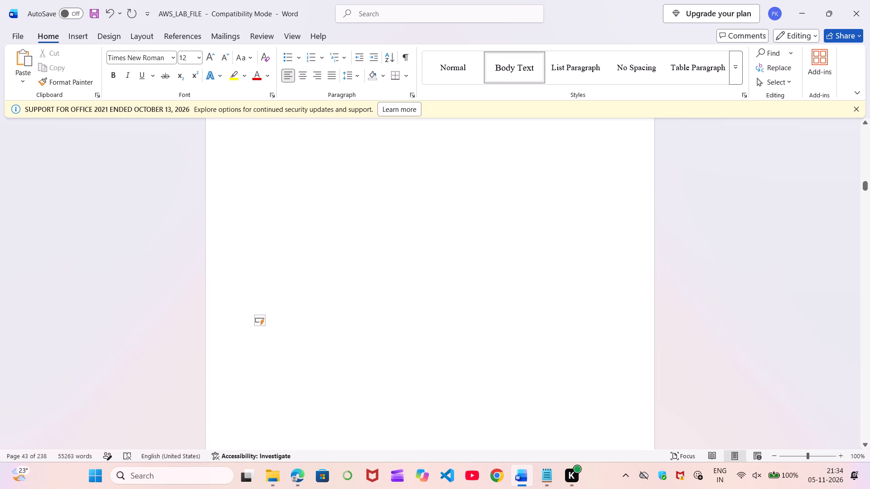
pyautogui.click(278, 303)
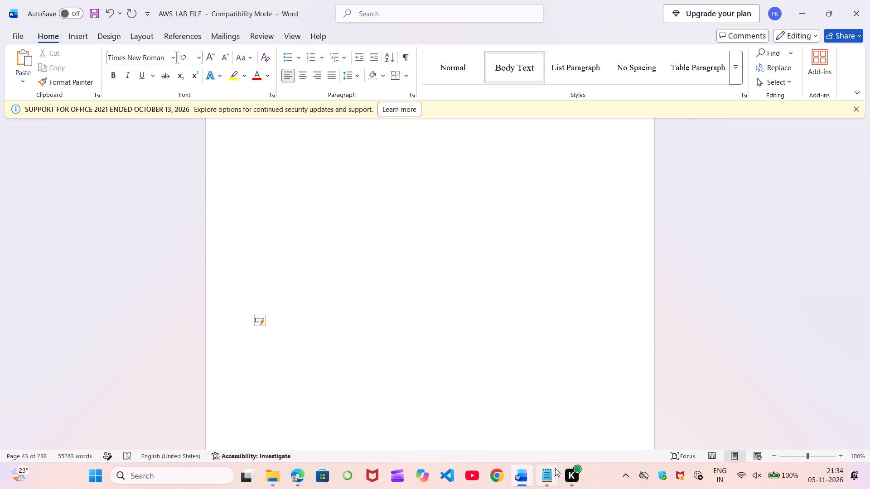
pyautogui.click(555, 468)
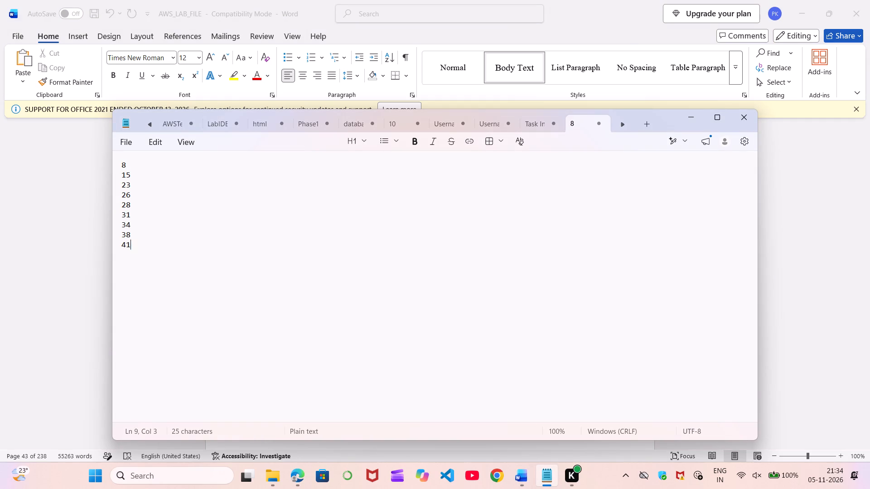
pyautogui.press('Return')
pyautogui.write('43')
pyautogui.click(48, 275)
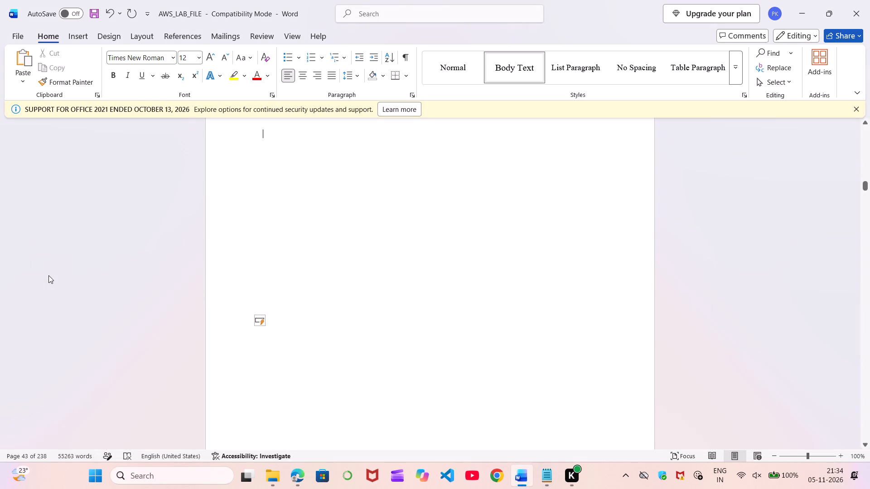
# Delete the text between item 27 and "Submitting your work", from "The grading script can provide" through the "Note that" paragraph.
pyautogui.scroll(-5, 329, 311)
pyautogui.scroll(1, 329, 311)
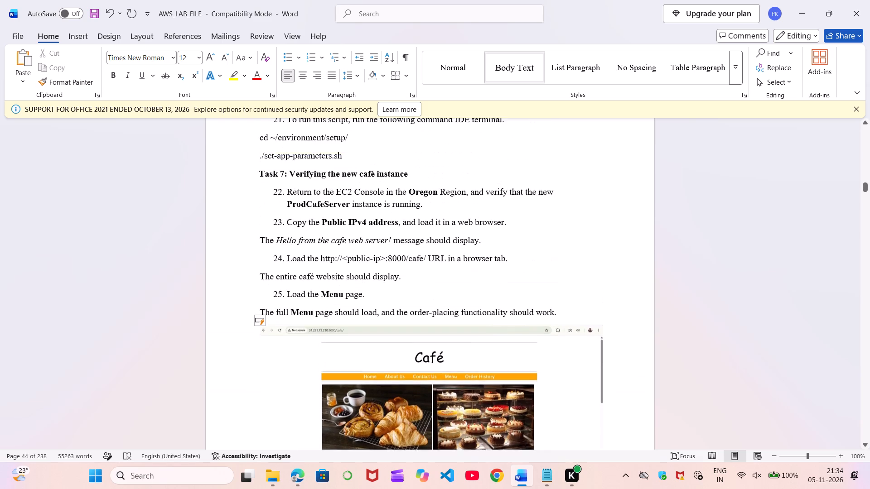
pyautogui.scroll(3, 329, 311)
pyautogui.scroll(-3, 329, 311)
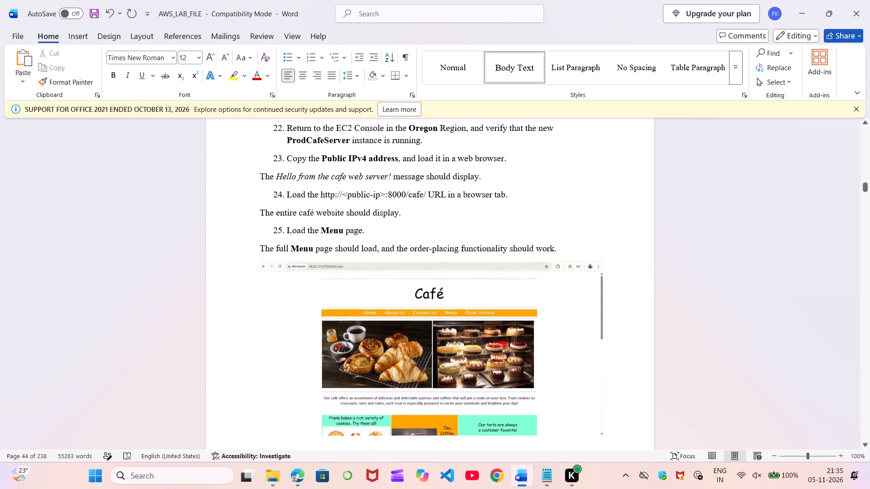
pyautogui.scroll(-5, 329, 311)
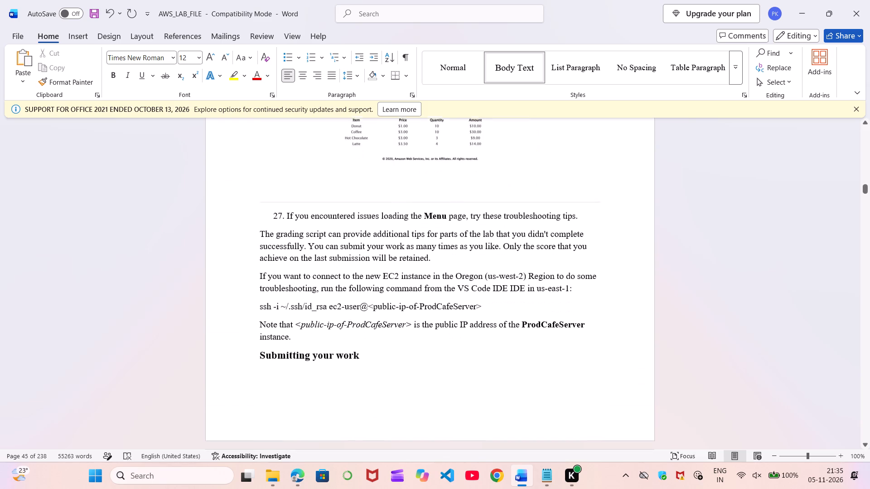
pyautogui.scroll(-1, 329, 311)
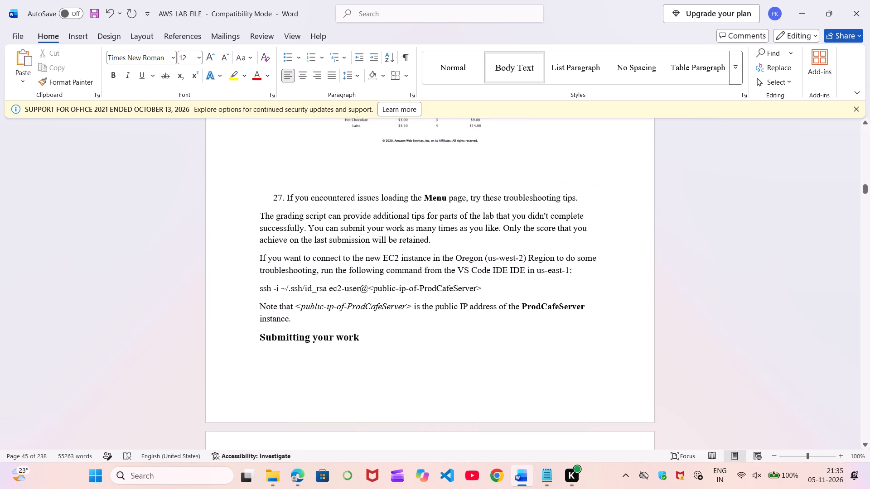
pyautogui.moveTo(259, 216); pyautogui.dragTo(338, 318)
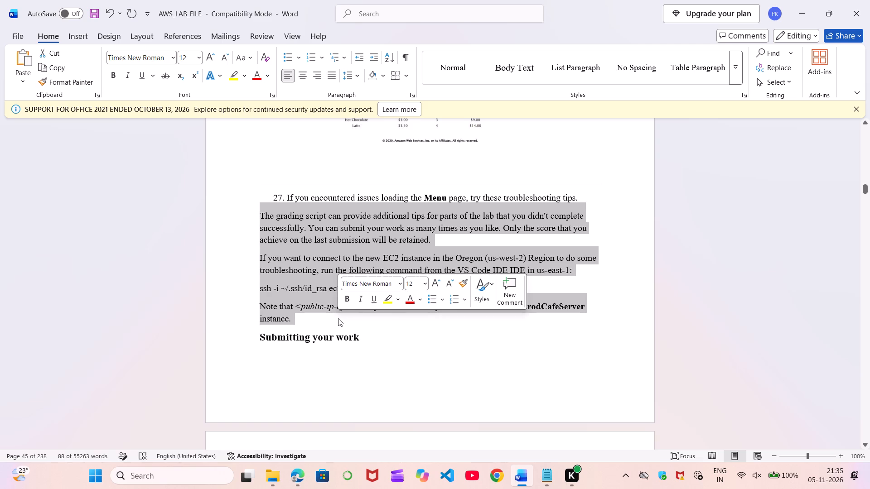
pyautogui.press('BackSpace')
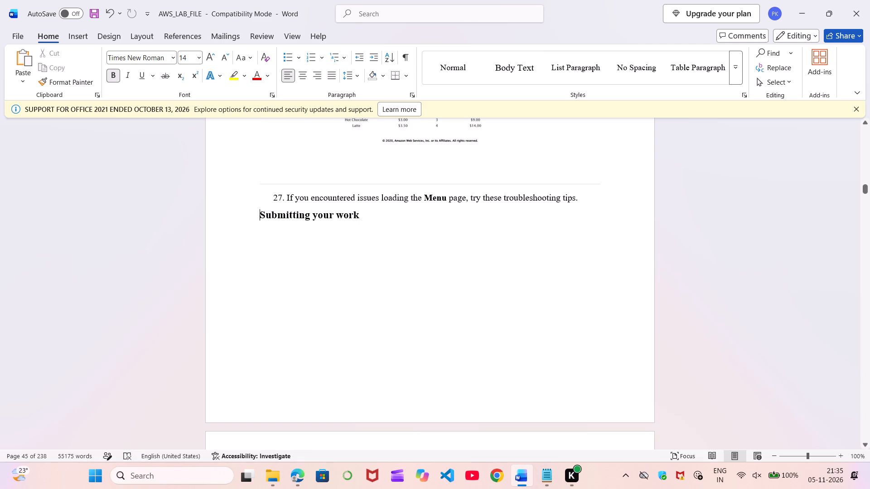
# Review the pages from item 20 and the Task 7 steps through the "Lab complete" heading to check the layout.
pyautogui.scroll(-2, 311, 328)
pyautogui.scroll(-2, 278, 254)
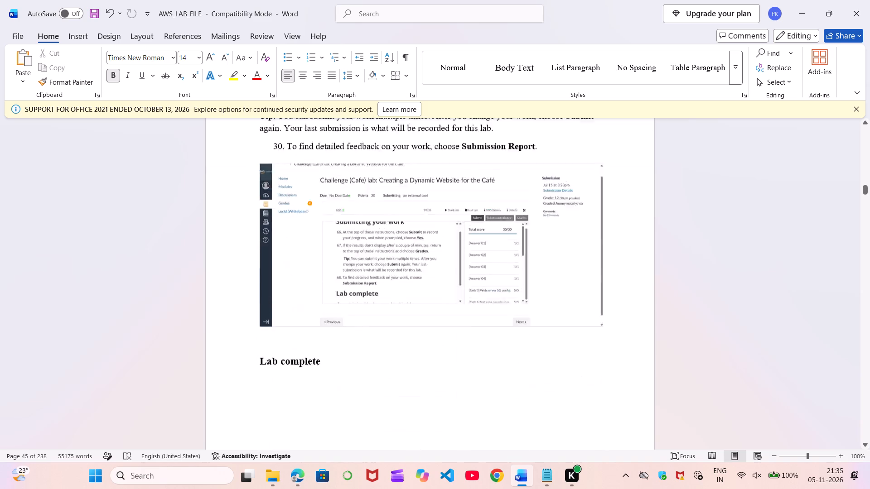
pyautogui.scroll(-1, 278, 254)
pyautogui.scroll(5, 278, 254)
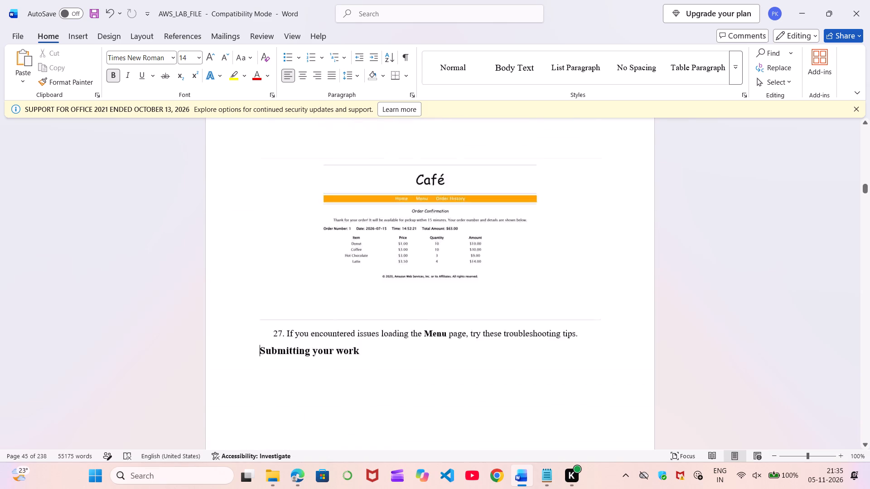
pyautogui.scroll(2, 278, 254)
pyautogui.scroll(-3, 278, 254)
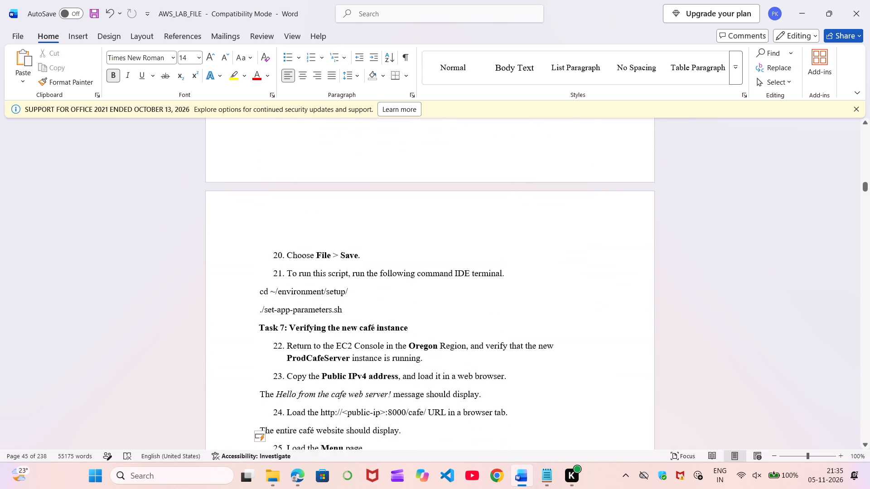
pyautogui.scroll(-3, 278, 254)
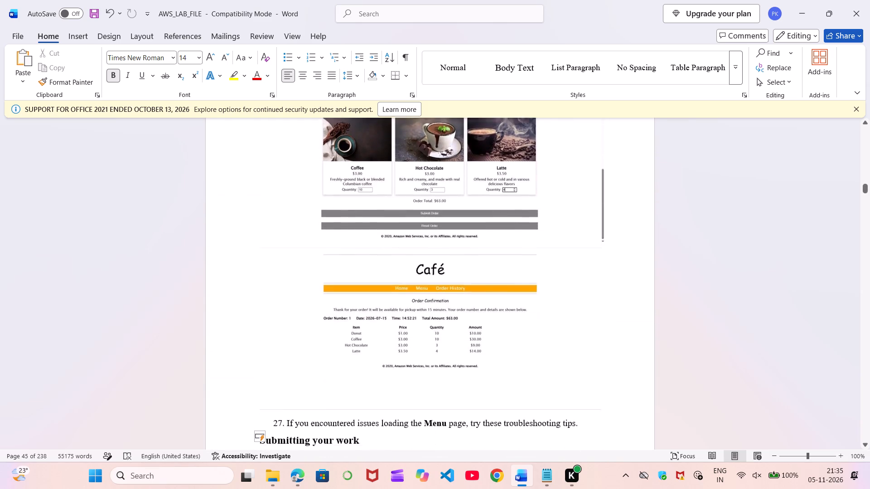
# Delete items 28 to 30 and the Tip paragraph between "Submitting your work" and the submission report screenshot.
pyautogui.scroll(-3, 278, 254)
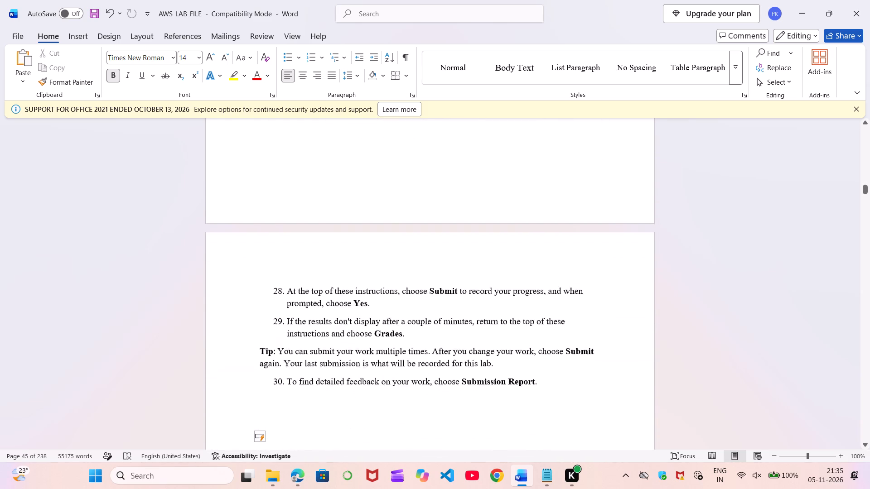
pyautogui.scroll(-1, 278, 254)
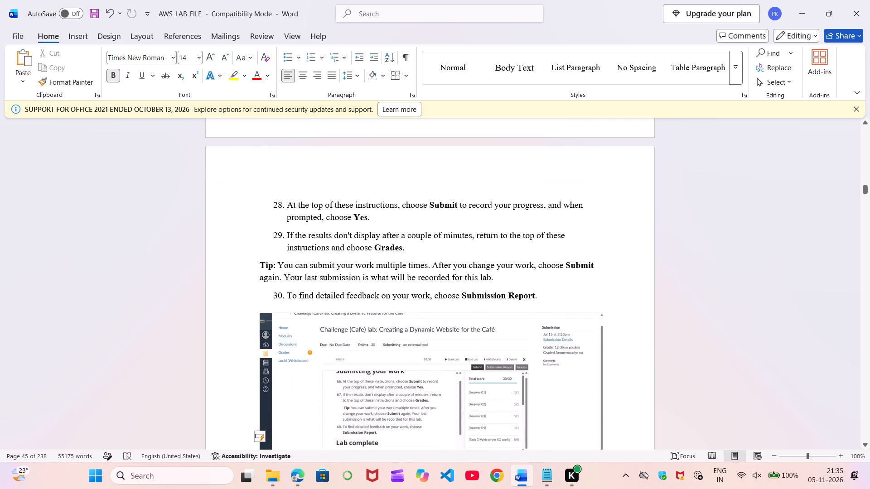
pyautogui.moveTo(272, 203); pyautogui.dragTo(422, 281)
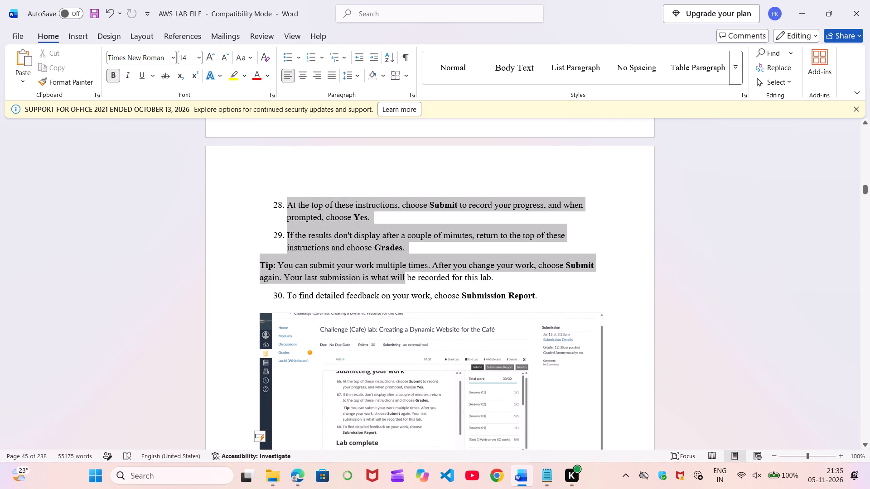
pyautogui.moveTo(422, 281); pyautogui.dragTo(541, 288)
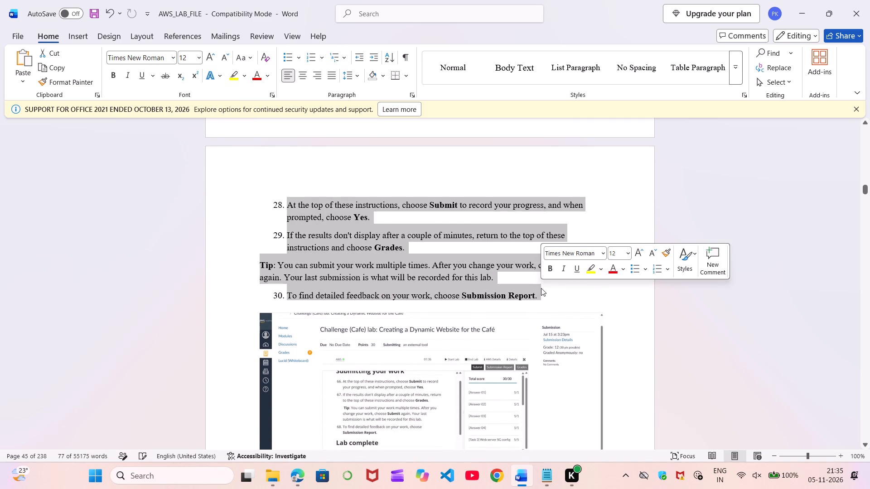
pyautogui.press('BackSpace')
# Move the submission report screenshot from its own page to a new line directly below the "Submitting your work" heading.
pyautogui.scroll(1, 541, 288)
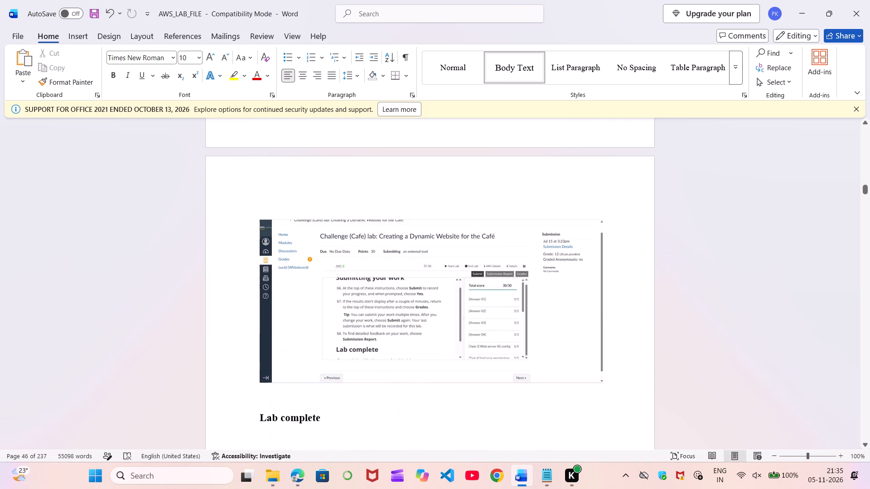
pyautogui.scroll(1, 541, 288)
pyautogui.scroll(-1, 541, 288)
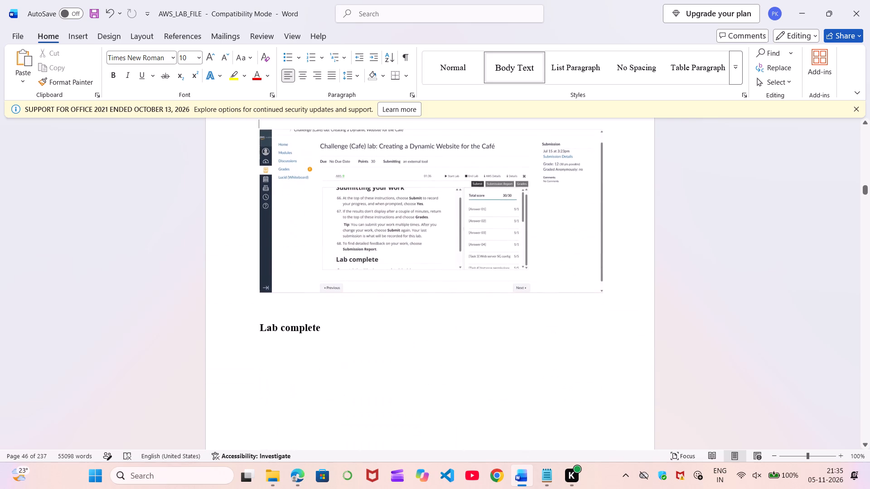
pyautogui.scroll(3, 437, 233)
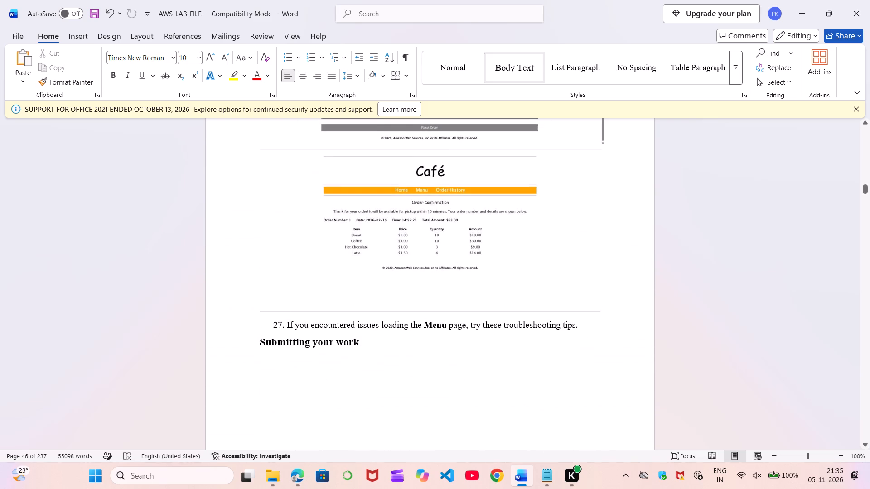
pyautogui.scroll(-3, 311, 312)
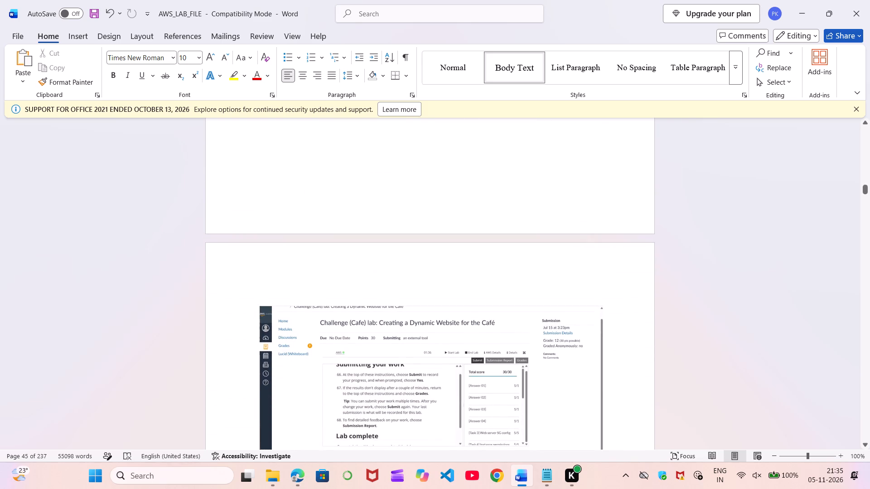
pyautogui.click(330, 337)
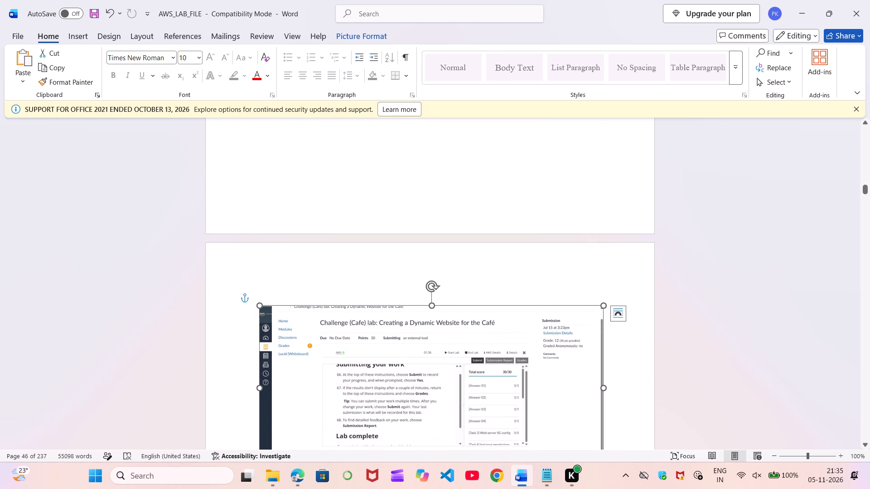
pyautogui.hotkey('ctrl', 'x')
pyautogui.scroll(2, 330, 343)
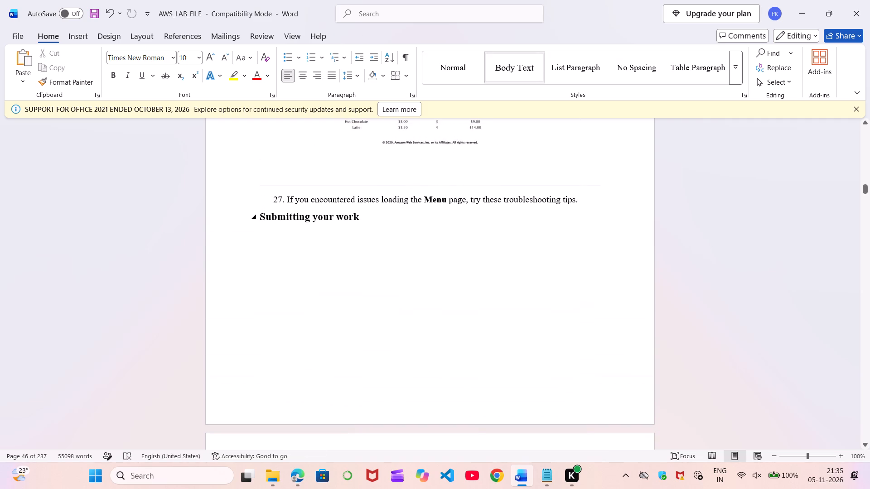
pyautogui.click(292, 232)
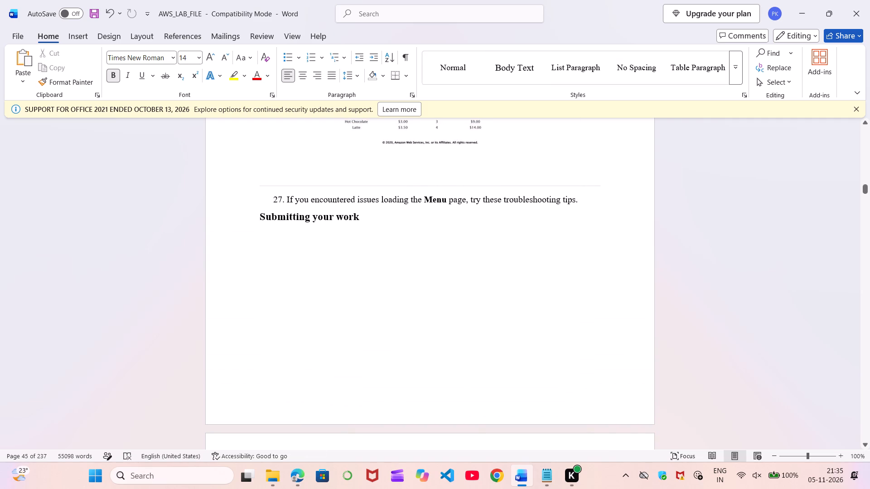
pyautogui.click(367, 214)
pyautogui.press('Return')
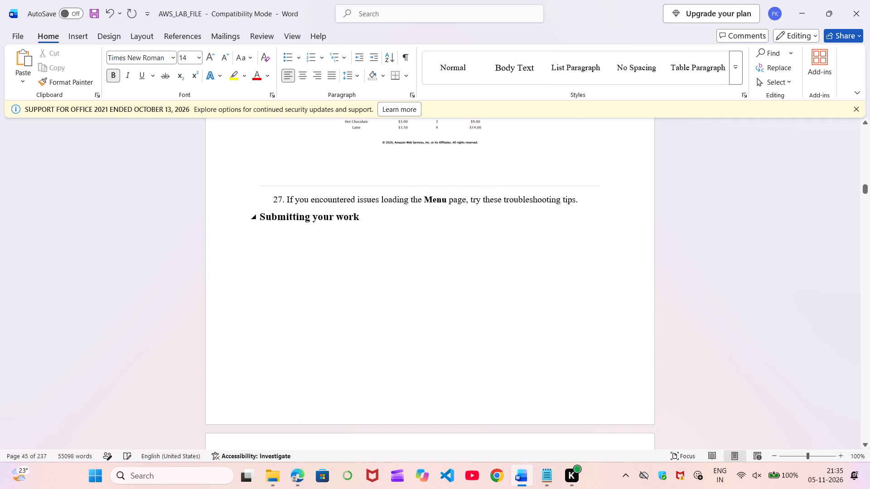
pyautogui.hotkey('ctrl', 'v')
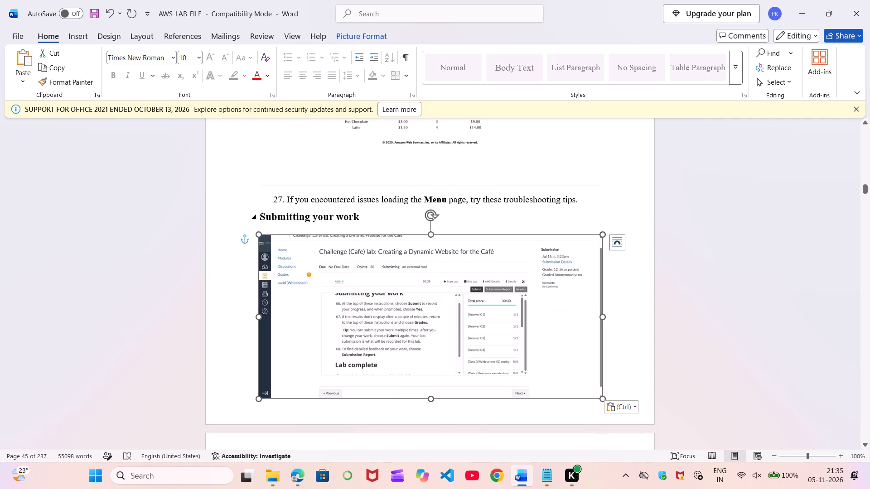
# Remove the blank lines between item 26, "Place an order to verify", and the café menu screenshot.
pyautogui.scroll(-3, 367, 214)
pyautogui.scroll(2, 367, 214)
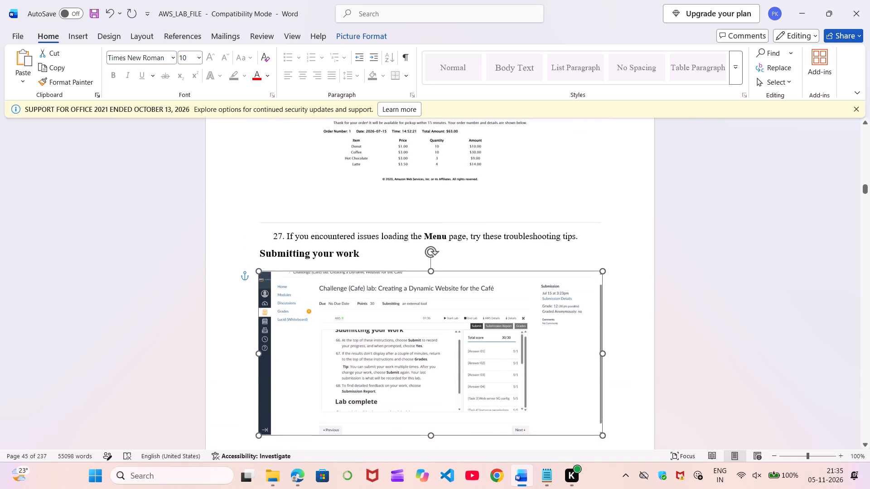
pyautogui.scroll(3, 367, 214)
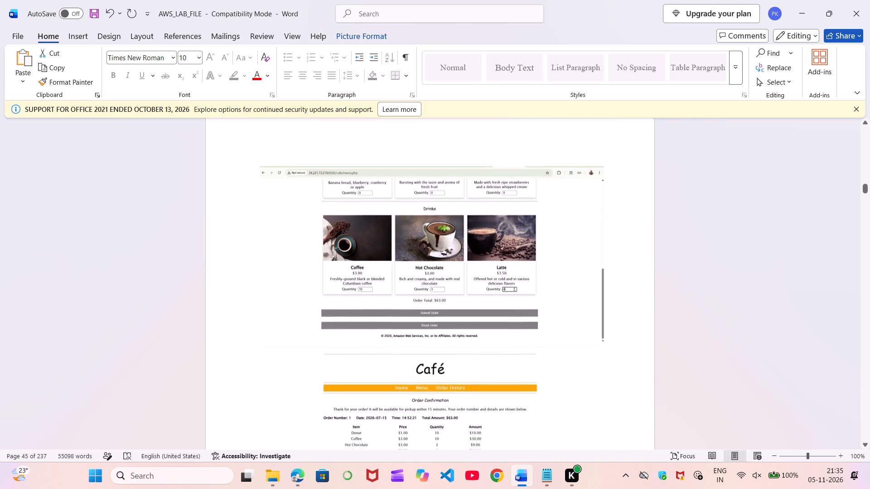
pyautogui.scroll(1, 350, 237)
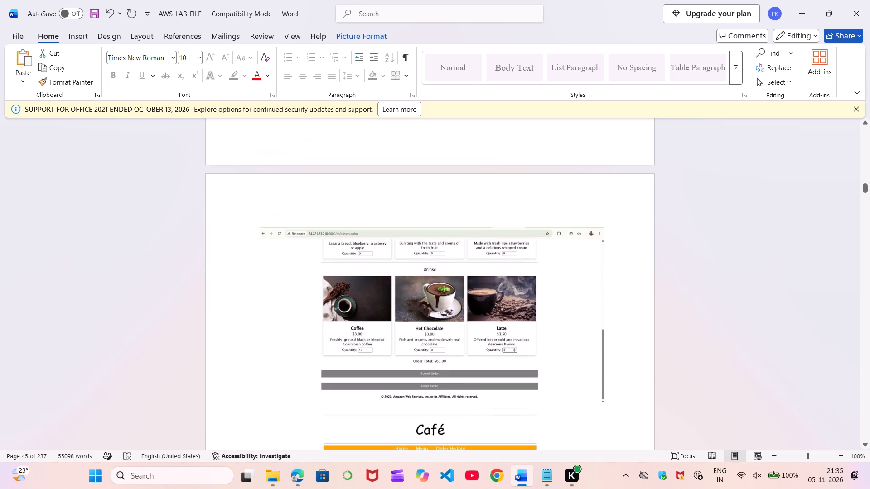
pyautogui.click(268, 206)
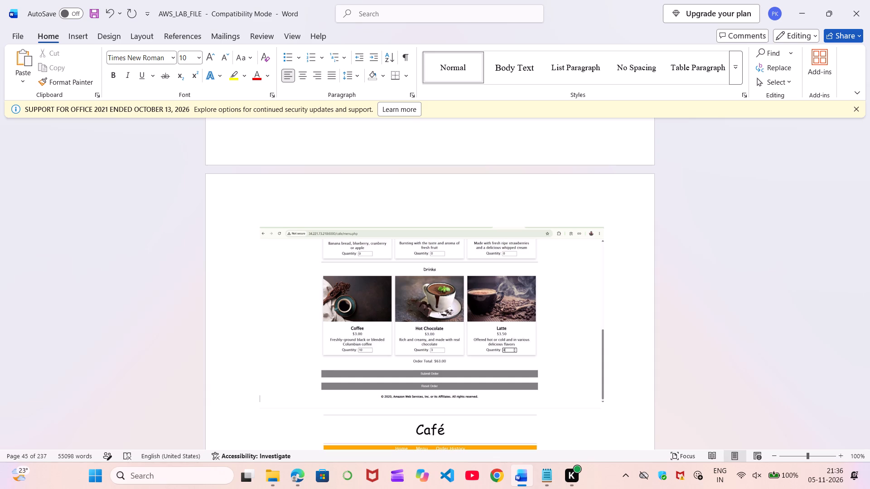
pyautogui.press('BackSpace')
pyautogui.press('BackSpace')
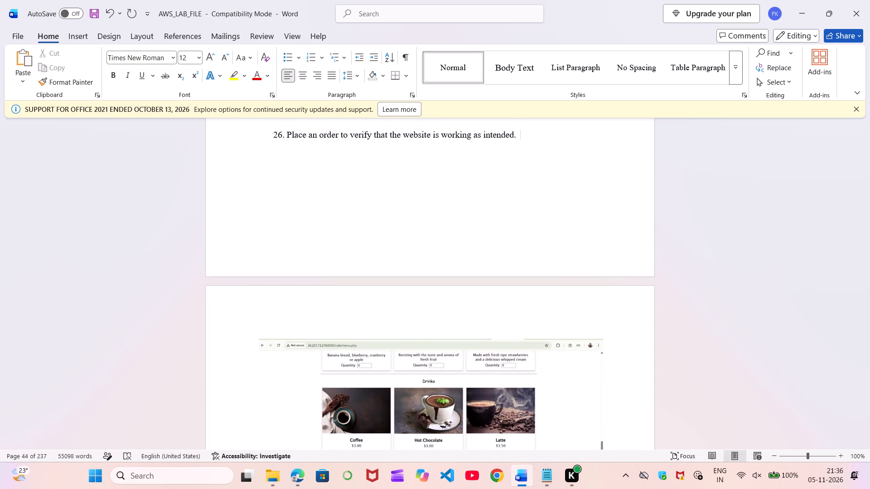
# Delete the "Lab complete" heading on the page after the submission report screenshot.
pyautogui.press('Up')
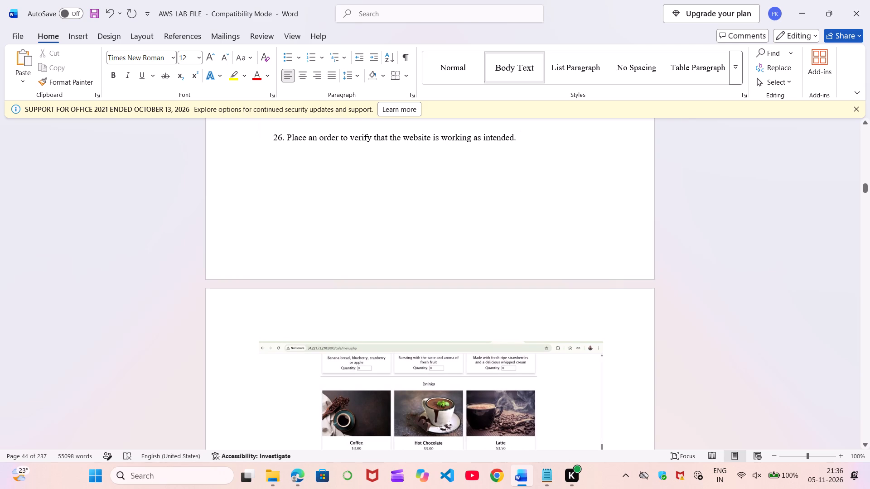
pyautogui.press('Down')
pyautogui.press('Down')
pyautogui.press('Down')
pyautogui.press('Down')
pyautogui.press('Down')
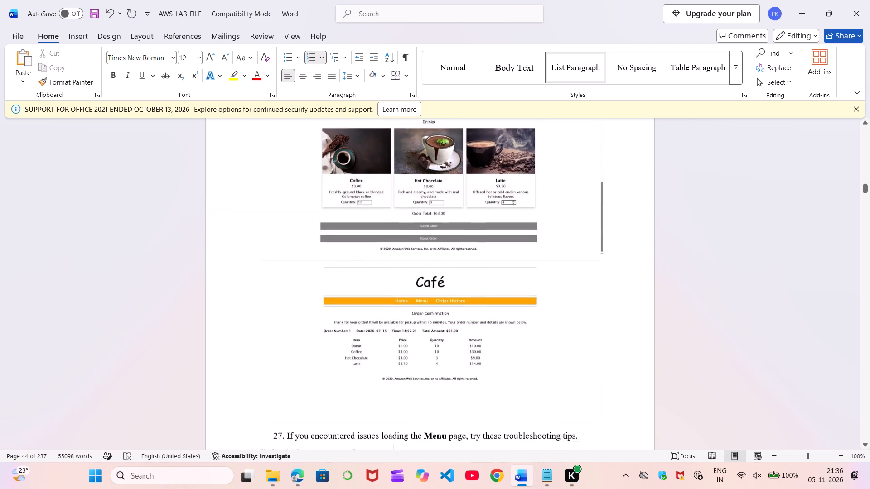
pyautogui.press('Down')
pyautogui.press('Down')
pyautogui.press('Down')
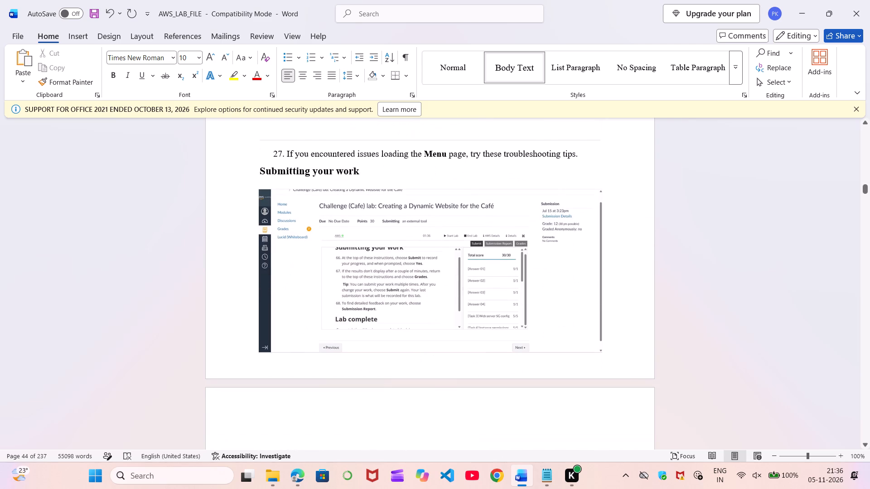
pyautogui.press('Down')
pyautogui.press('Down')
pyautogui.press('Down')
pyautogui.press('Down')
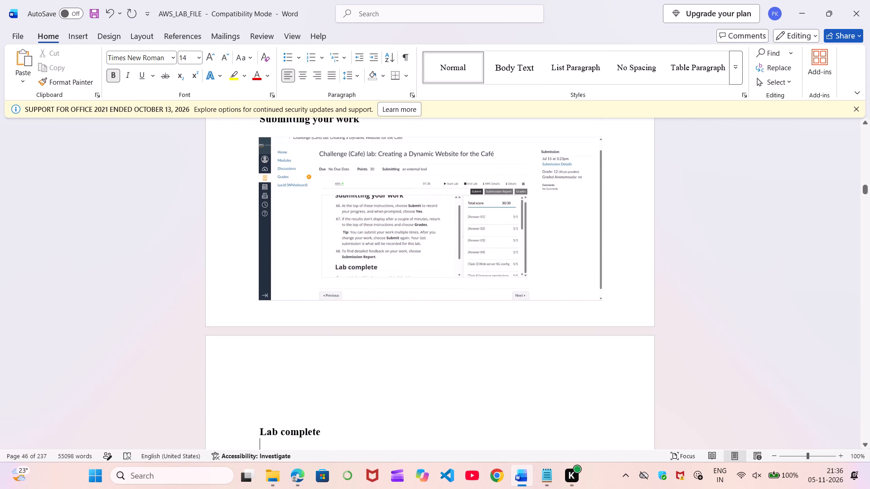
pyautogui.moveTo(334, 431); pyautogui.dragTo(244, 431)
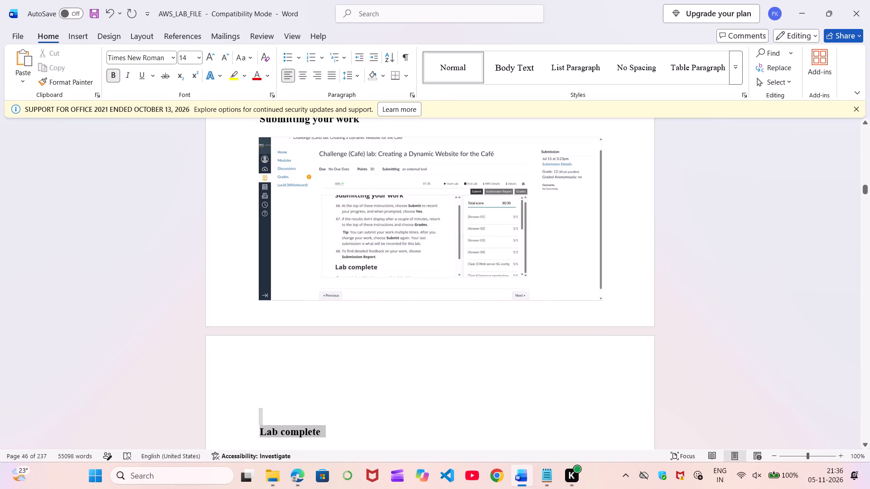
pyautogui.moveTo(244, 431); pyautogui.dragTo(256, 433)
pyautogui.press('BackSpace')
# Remove the blank lines above the "Lab 5- Creating an Amazon RDS Database" heading to bring it up the page.
pyautogui.scroll(-2, 256, 433)
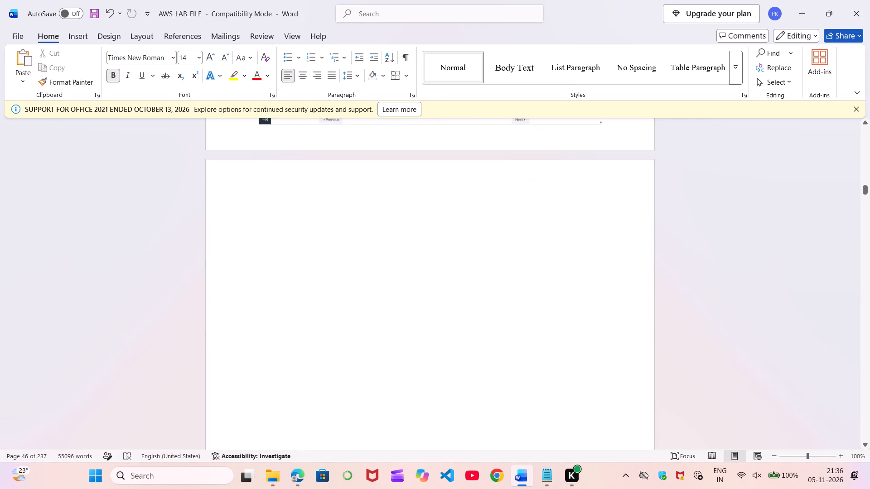
pyautogui.scroll(1, 256, 433)
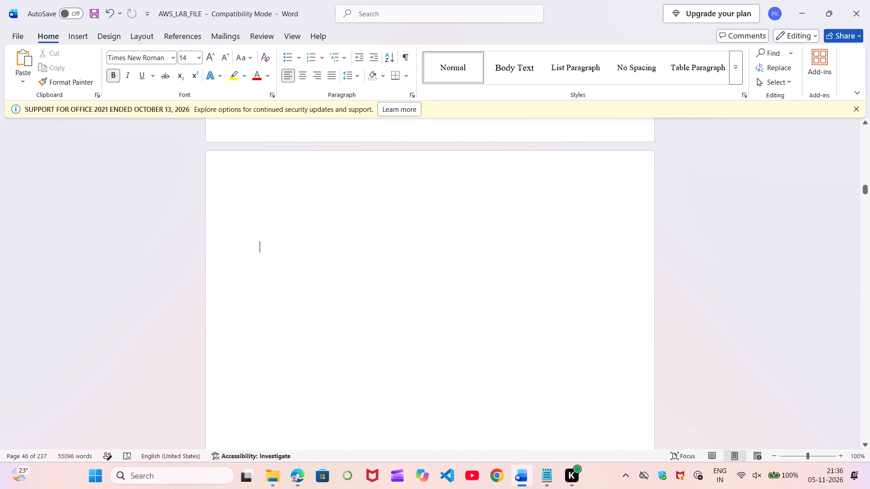
pyautogui.scroll(-3, 256, 433)
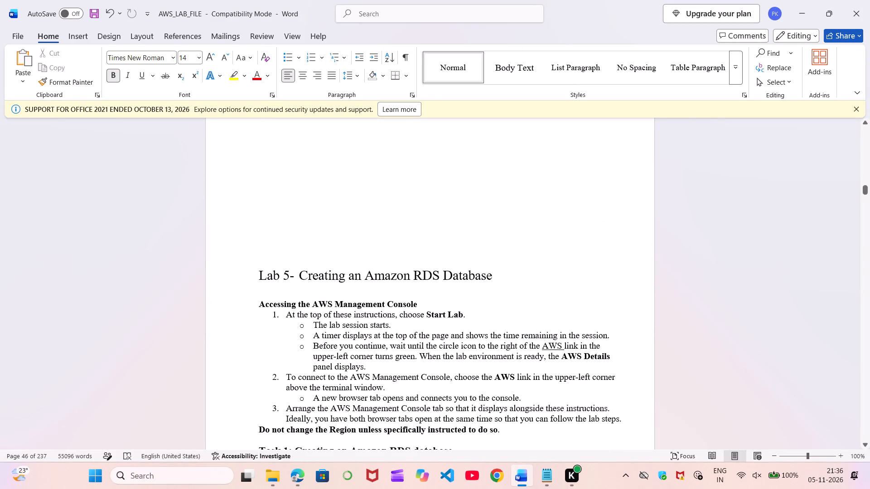
pyautogui.click(263, 249)
pyautogui.press('Down')
pyautogui.press('Down')
pyautogui.press('BackSpace')
pyautogui.press('BackSpace')
pyautogui.press('BackSpace')
pyautogui.press('BackSpace')
pyautogui.press('BackSpace')
pyautogui.press('BackSpace')
pyautogui.press('BackSpace')
pyautogui.press('BackSpace')
pyautogui.press('BackSpace')
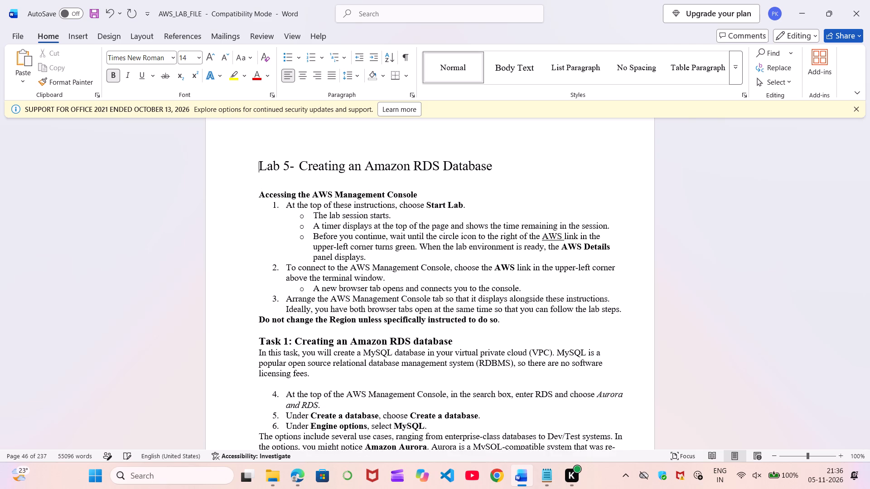
pyautogui.press('BackSpace')
pyautogui.press('BackSpace')
pyautogui.press('BackSpace')
pyautogui.press('BackSpace')
pyautogui.press('BackSpace')
pyautogui.scroll(2, 261, 260)
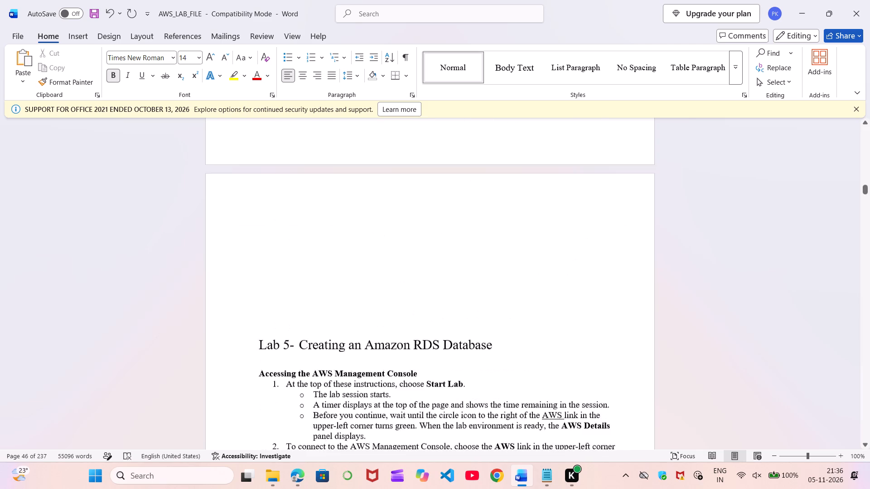
pyautogui.scroll(1, 261, 260)
pyautogui.press('BackSpace')
pyautogui.press('BackSpace')
pyautogui.press('BackSpace')
pyautogui.press('BackSpace')
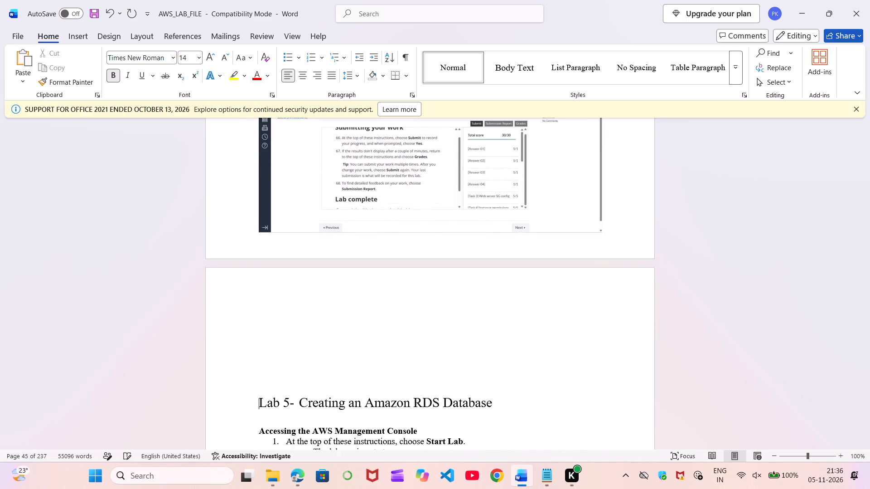
# Remove the remaining blank lines above the "Lab 5- Creating an Amazon RDS Database" heading so it starts its page.
pyautogui.press('BackSpace')
pyautogui.press('BackSpace')
pyautogui.press('BackSpace')
pyautogui.press('BackSpace')
pyautogui.press('BackSpace')
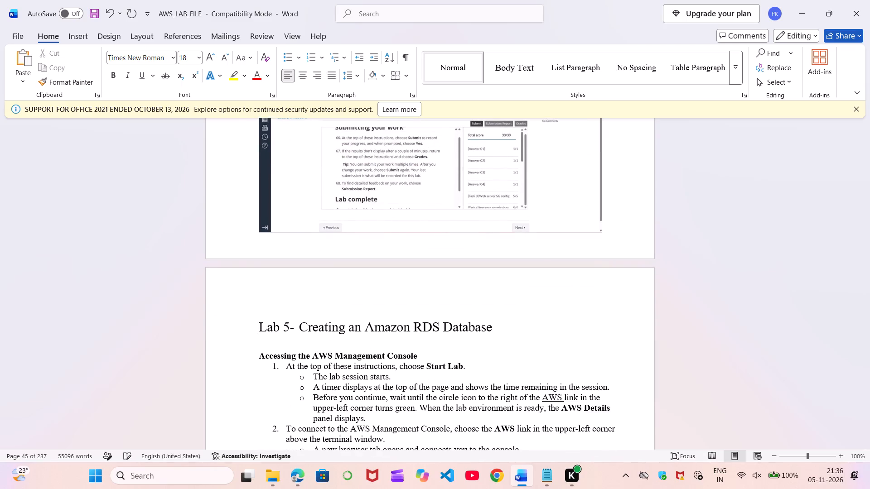
pyautogui.press('BackSpace')
# Review the Lab 5 pages from the heading to the submission report screenshot for blank space and unneeded instructions.
pyautogui.scroll(-3, 261, 260)
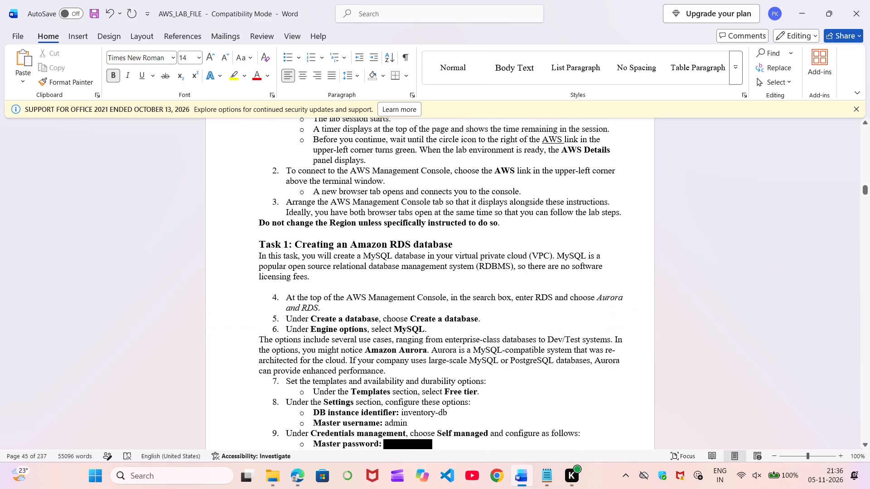
pyautogui.scroll(-5, 261, 260)
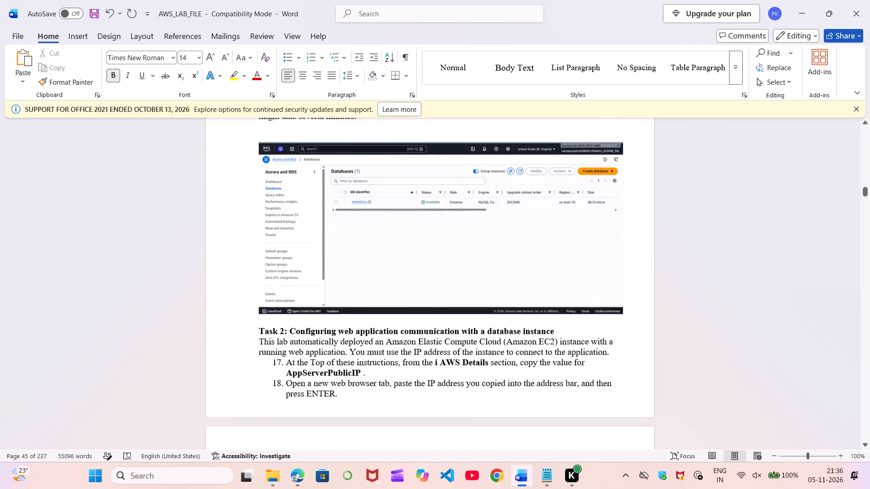
pyautogui.scroll(-5, 261, 260)
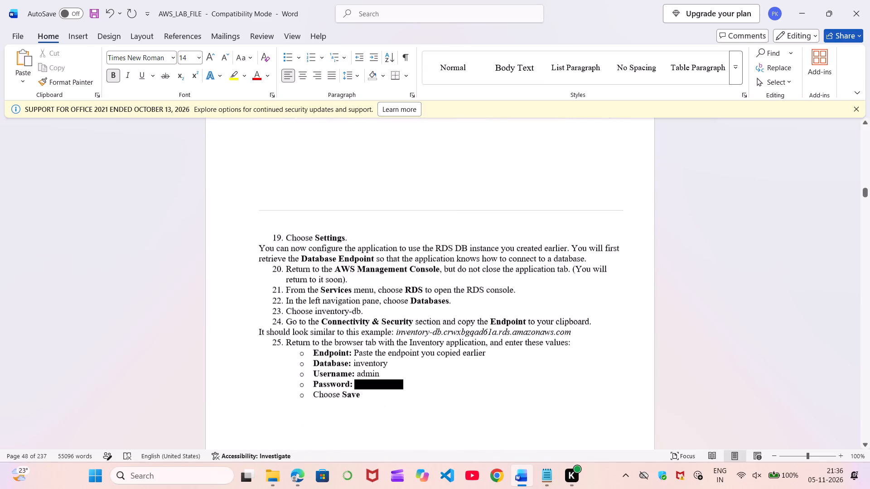
pyautogui.scroll(-6, 261, 260)
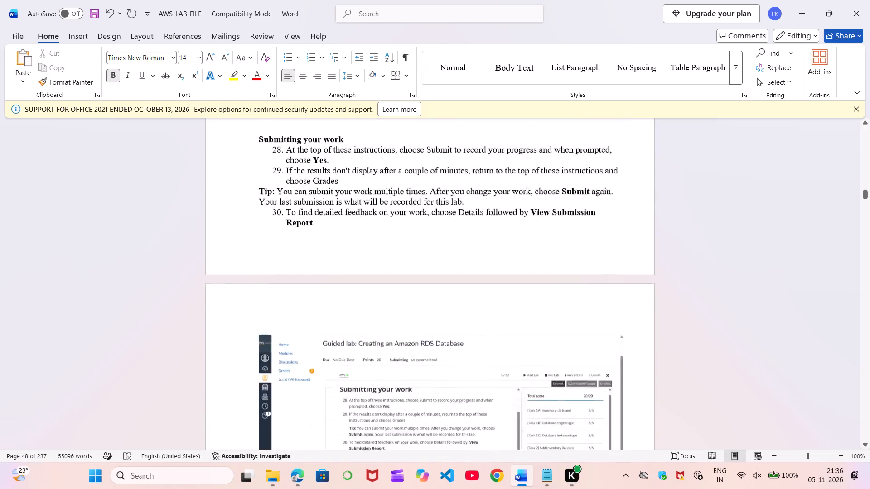
pyautogui.scroll(-2, 261, 260)
pyautogui.scroll(3, 261, 260)
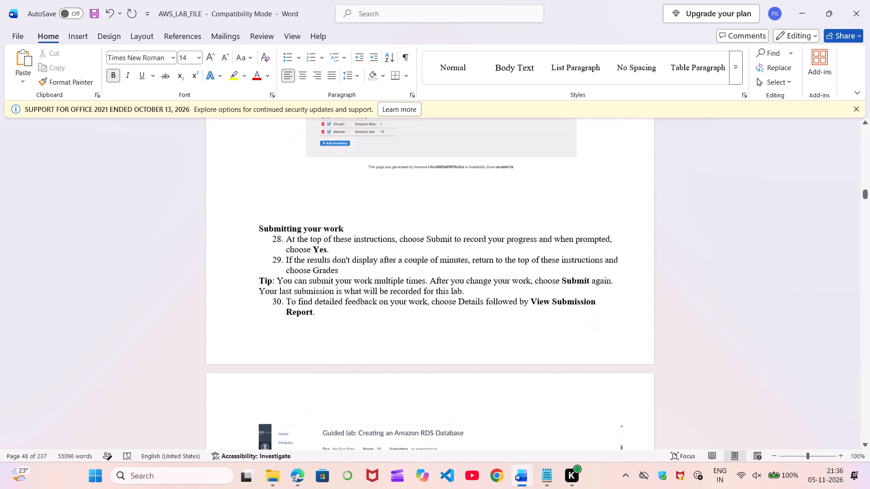
pyautogui.scroll(3, 261, 260)
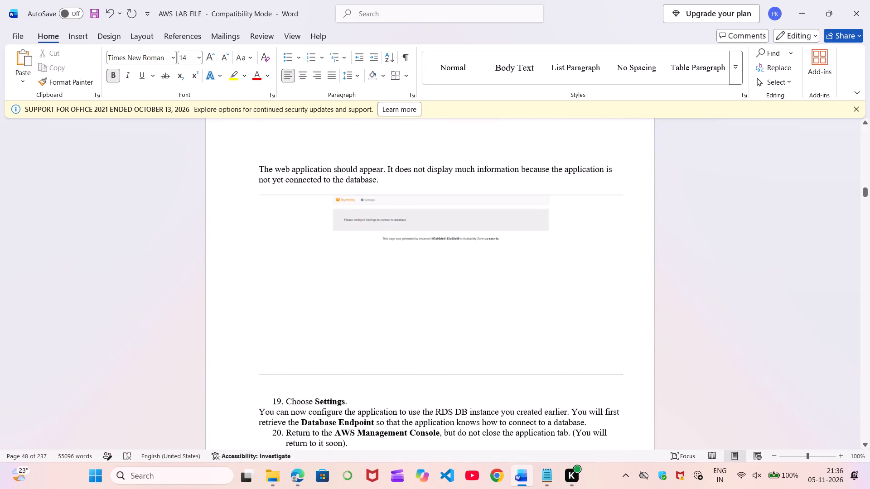
pyautogui.scroll(2, 261, 260)
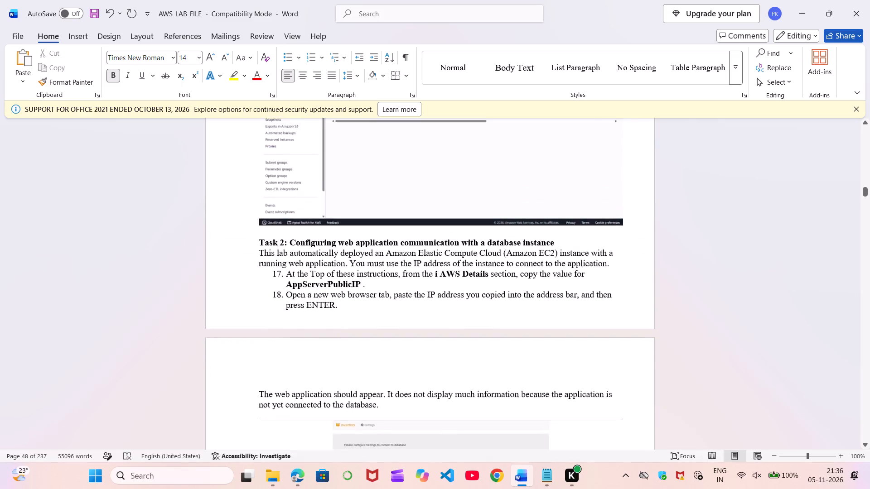
pyautogui.scroll(6, 261, 260)
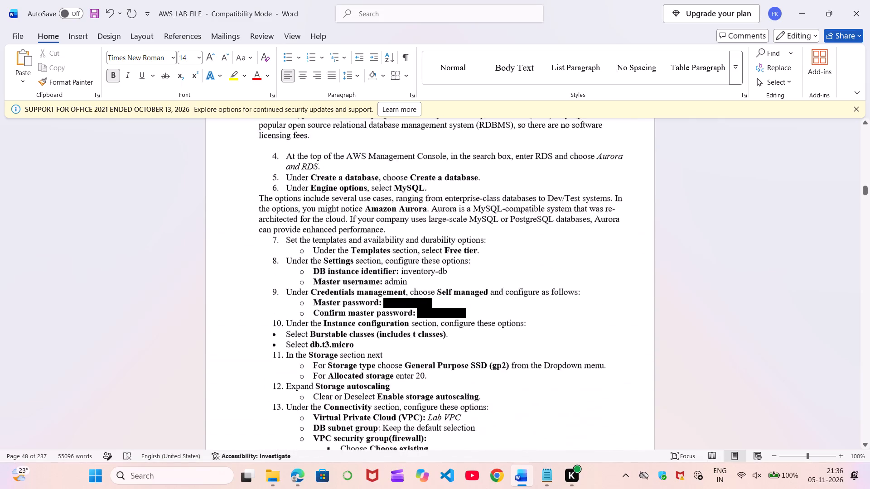
pyautogui.scroll(2, 261, 260)
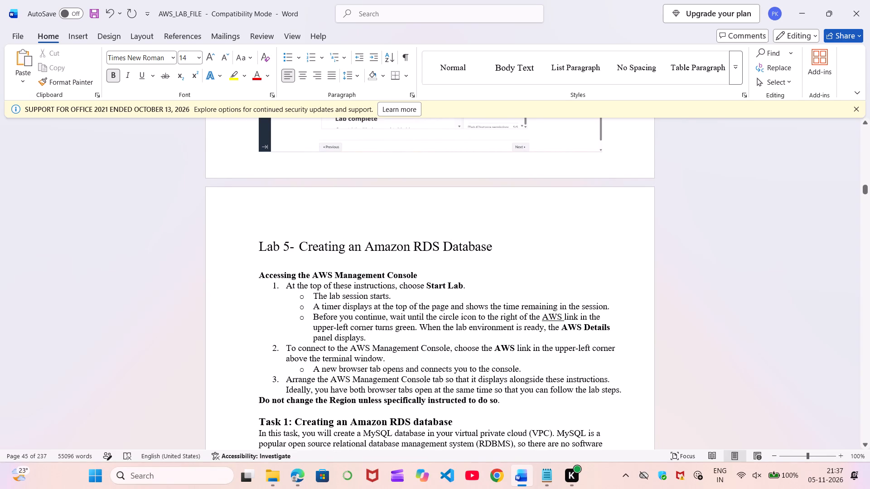
# Look through the pages from Lab 5 past Labs 7 and 8 to the Amazon Cognito identity pool instructions, checking their layout.
pyautogui.scroll(-1, 294, 302)
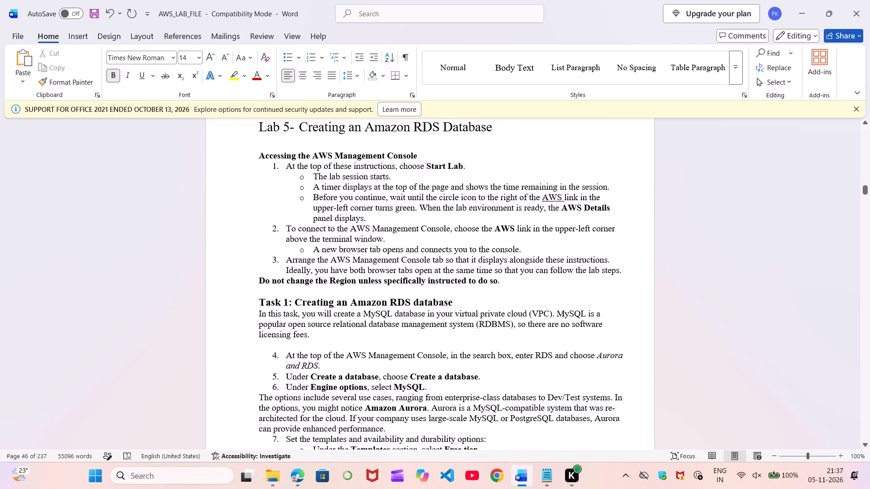
pyautogui.scroll(-9, 285, 203)
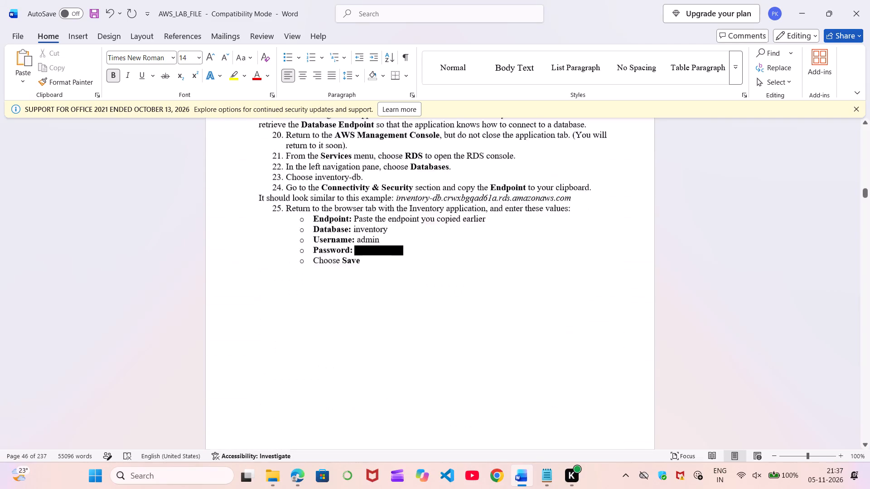
pyautogui.scroll(-12, 285, 203)
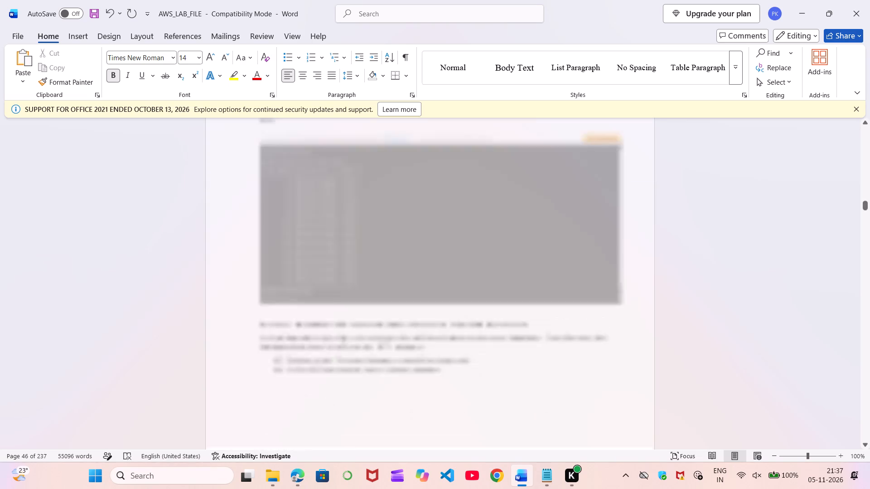
pyautogui.scroll(-7, 285, 203)
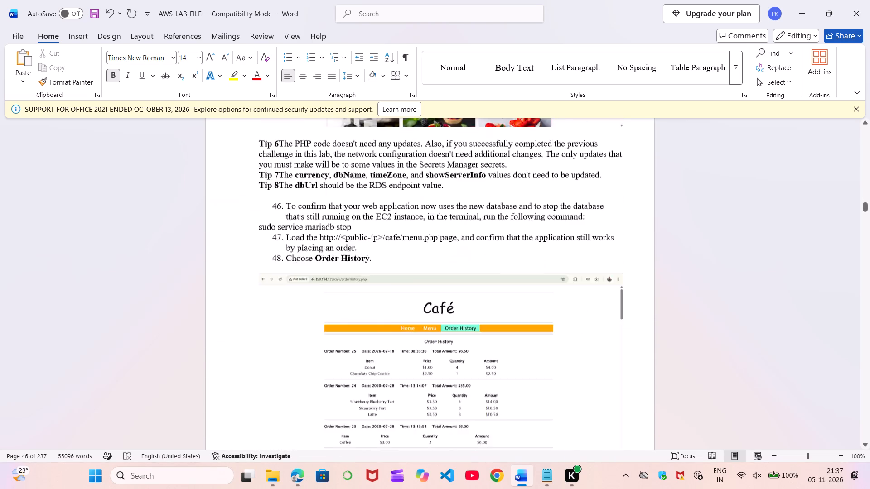
pyautogui.scroll(-4, 285, 203)
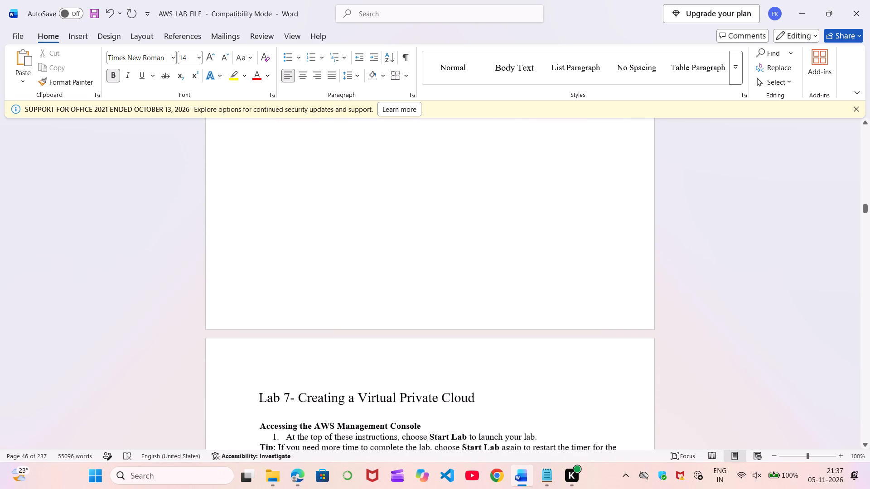
pyautogui.scroll(-9, 285, 203)
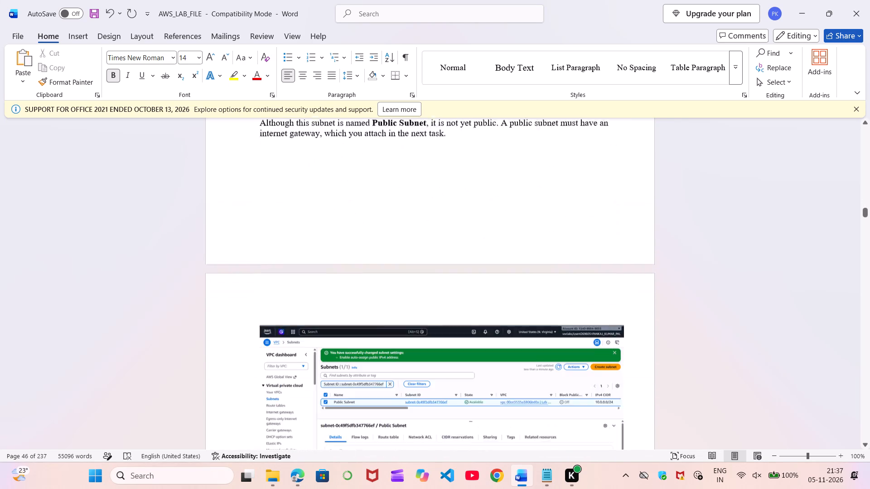
pyautogui.scroll(-12, 285, 203)
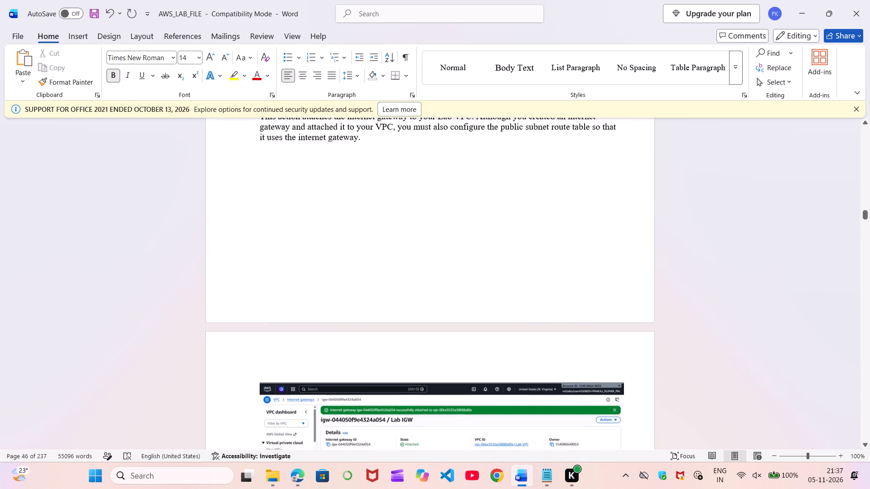
pyautogui.scroll(-20, 285, 203)
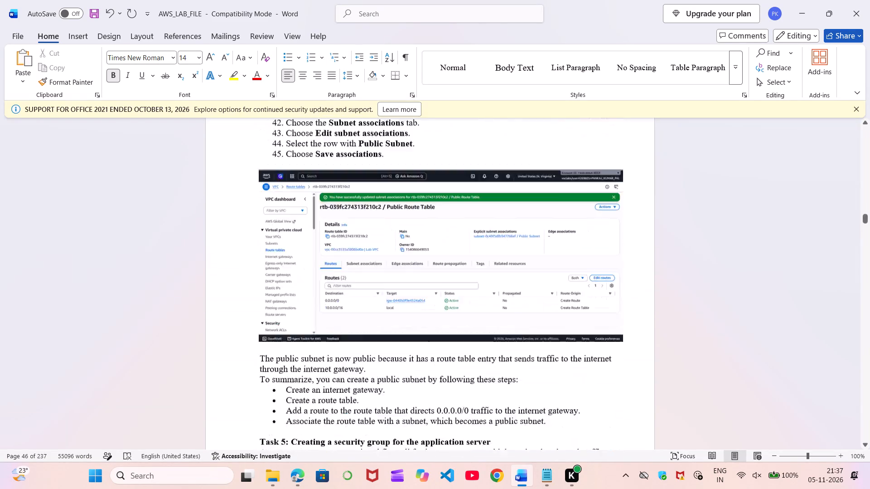
pyautogui.scroll(-14, 285, 203)
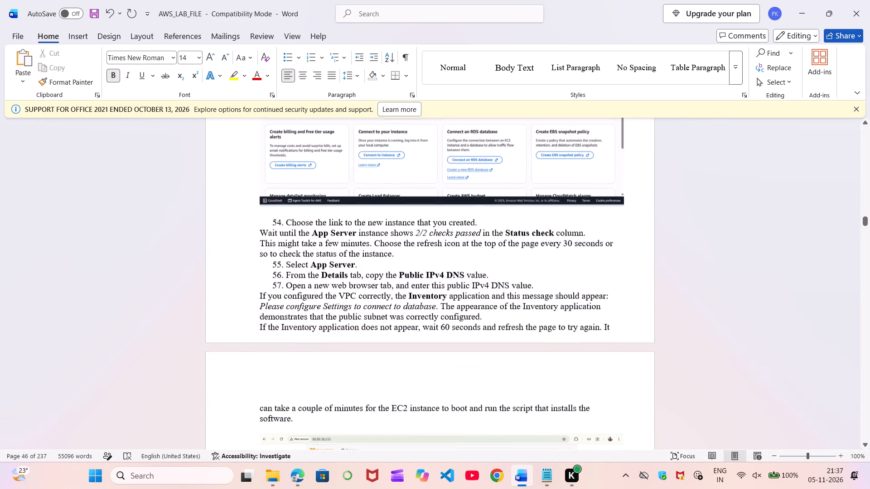
pyautogui.scroll(-14, 285, 203)
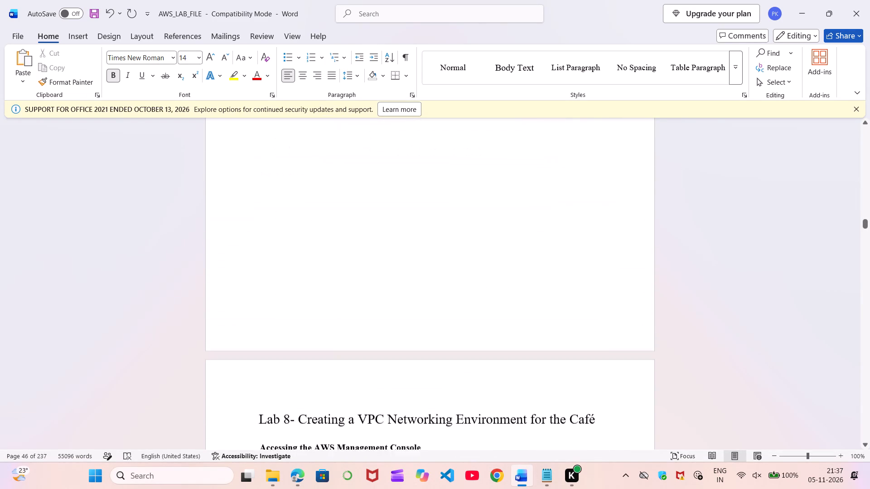
pyautogui.scroll(-3, 285, 203)
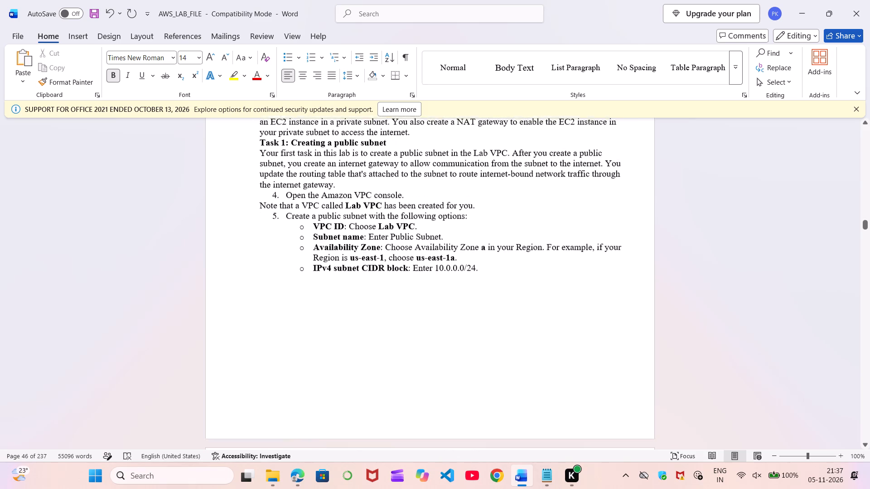
pyautogui.scroll(-16, 285, 203)
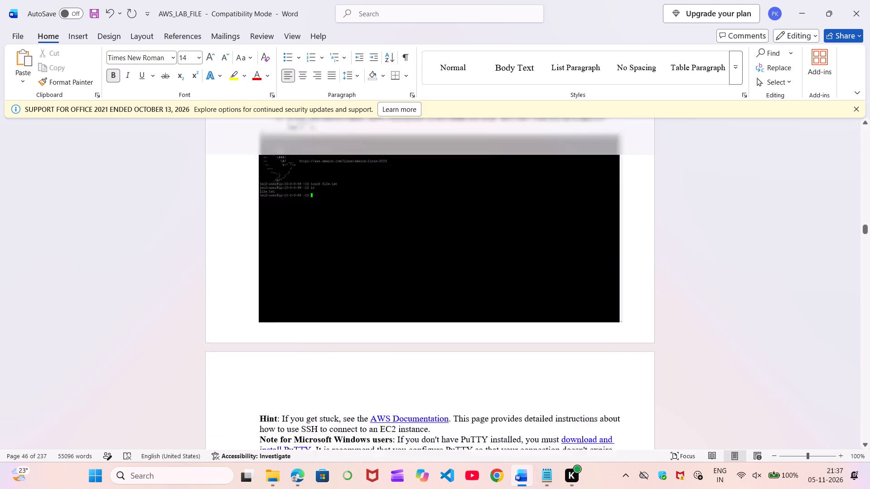
pyautogui.scroll(-20, 285, 203)
pyautogui.scroll(-7, 285, 203)
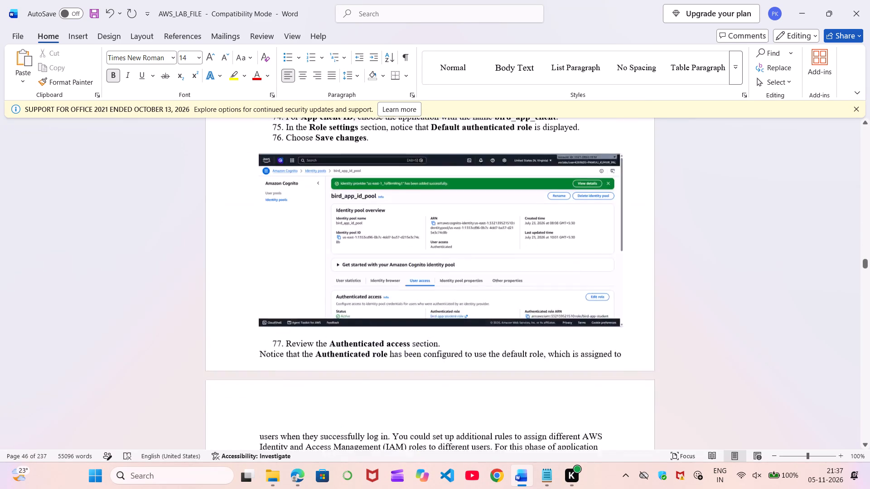
pyautogui.scroll(-9, 285, 203)
# Return to Lab 1 and skim the document through to the Lab 7 "Creating a VPC" task, examining page gaps and screenshots.
pyautogui.scroll(20, 285, 203)
pyautogui.scroll(6, 285, 203)
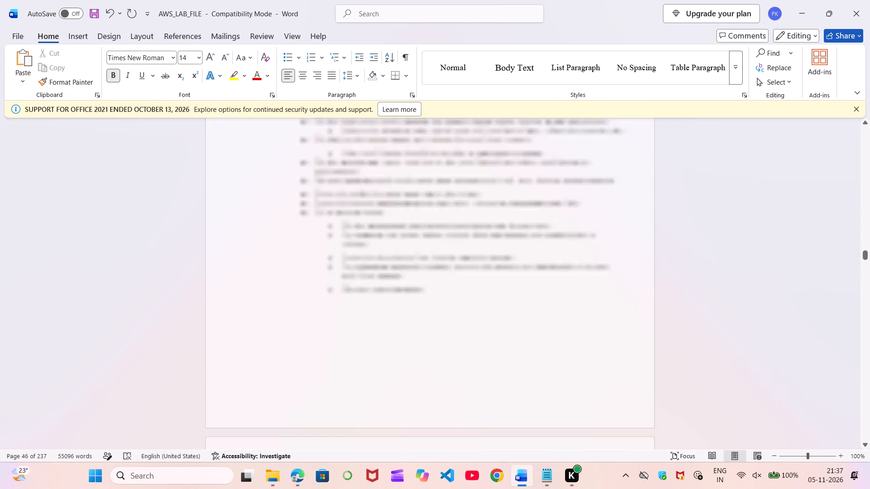
pyautogui.scroll(20, 285, 203)
pyautogui.scroll(20, 285, 203)
pyautogui.scroll(20, 285, 203)
pyautogui.scroll(20, 285, 203)
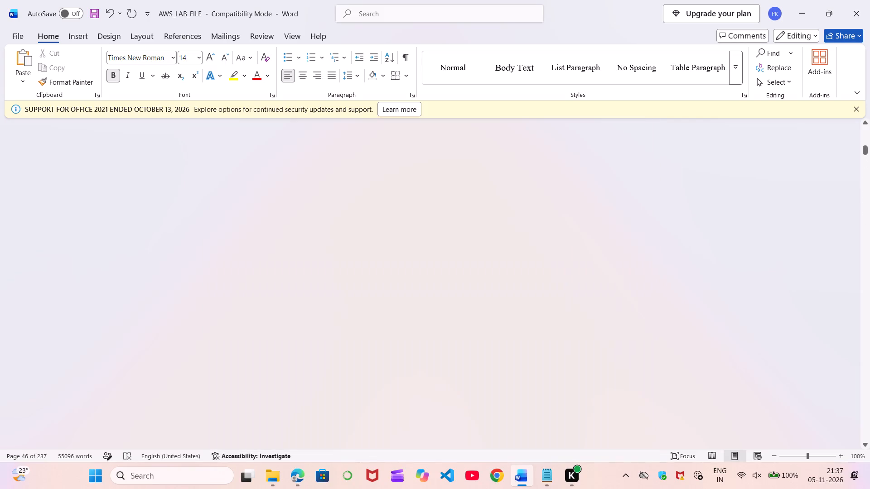
pyautogui.scroll(14, 285, 203)
pyautogui.scroll(-6, 285, 203)
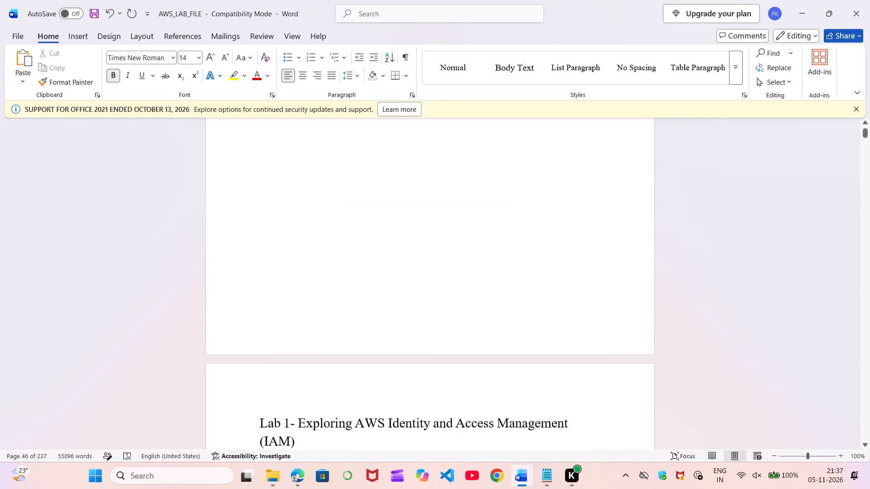
pyautogui.scroll(-17, 285, 203)
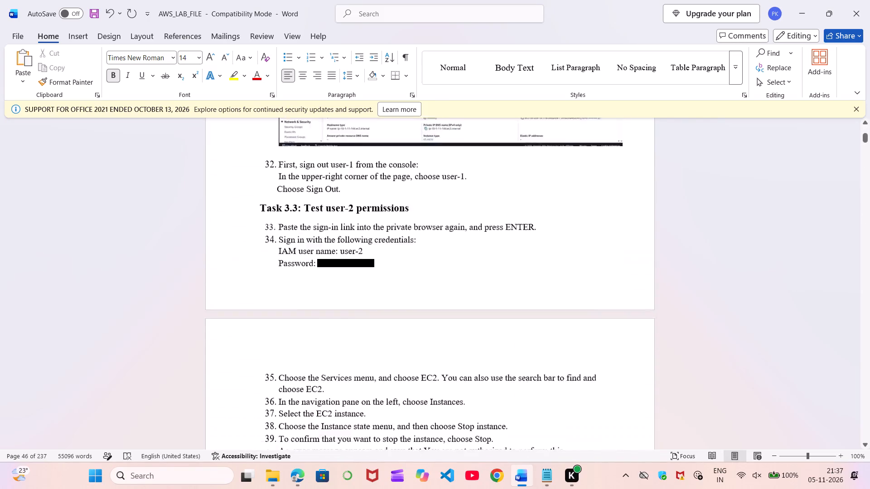
pyautogui.scroll(-20, 289, 229)
pyautogui.scroll(-18, 289, 229)
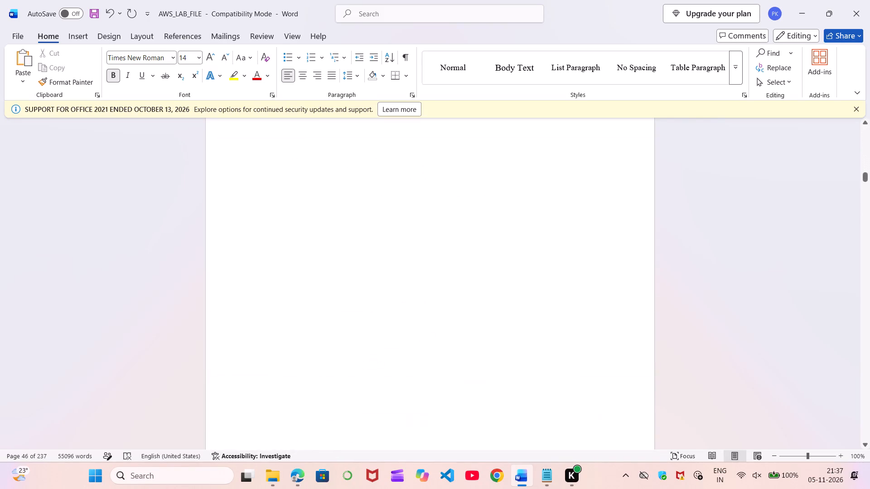
pyautogui.scroll(-20, 289, 229)
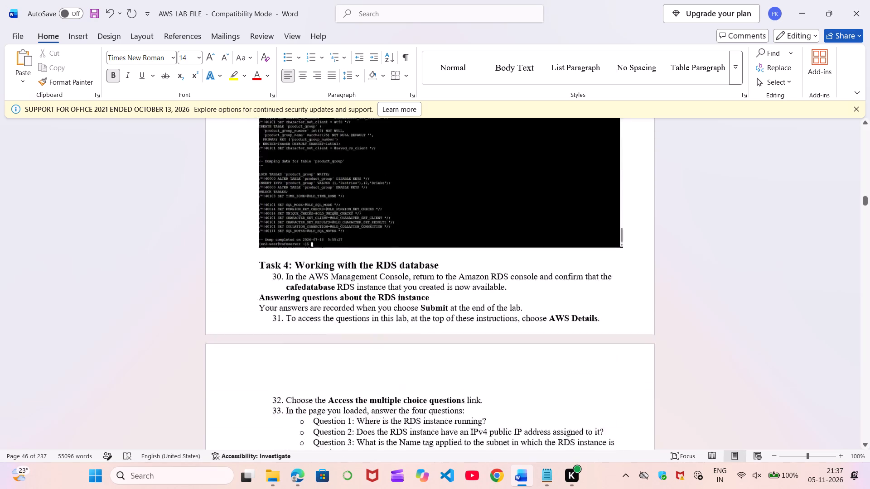
pyautogui.scroll(-5, 289, 229)
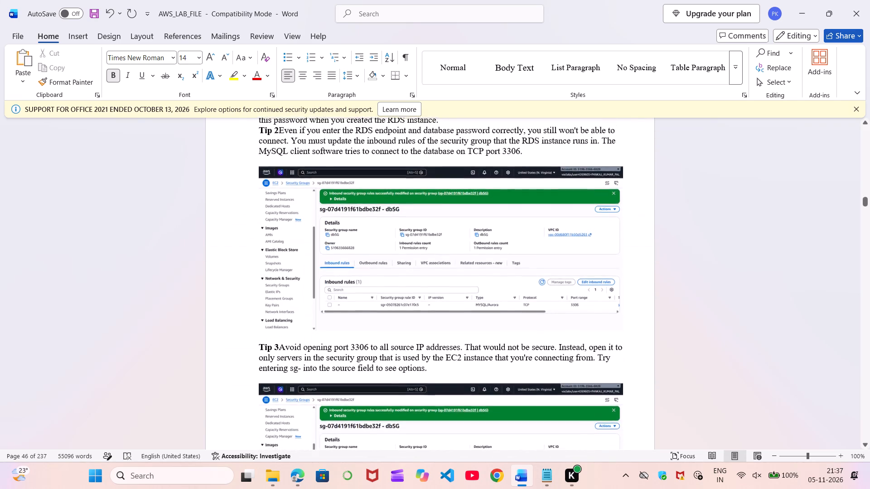
pyautogui.scroll(-11, 289, 229)
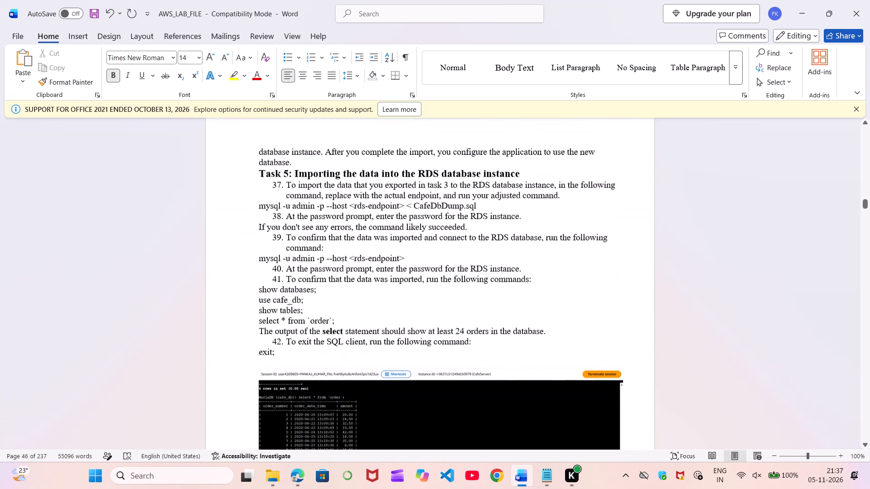
pyautogui.scroll(-10, 289, 229)
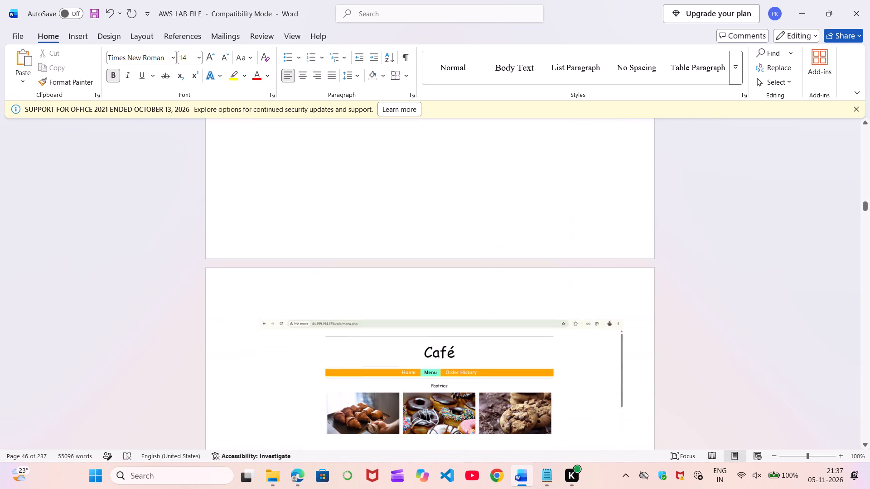
pyautogui.scroll(-8, 289, 229)
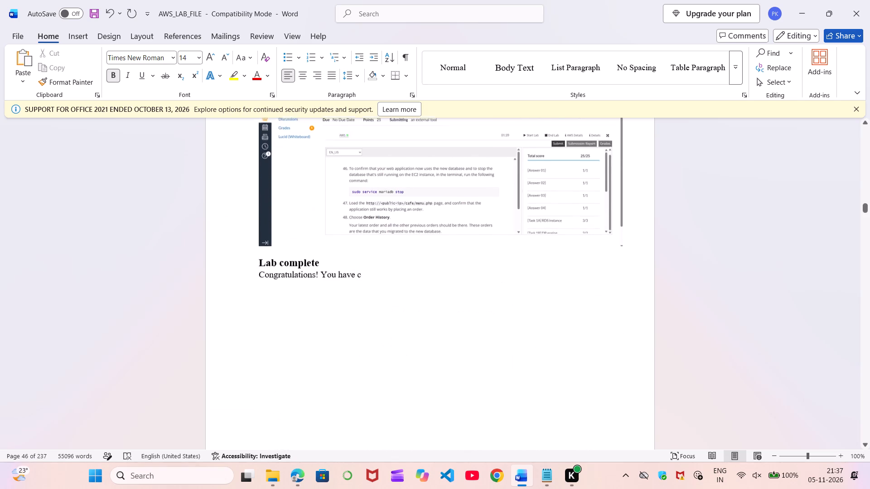
pyautogui.scroll(-3, 289, 229)
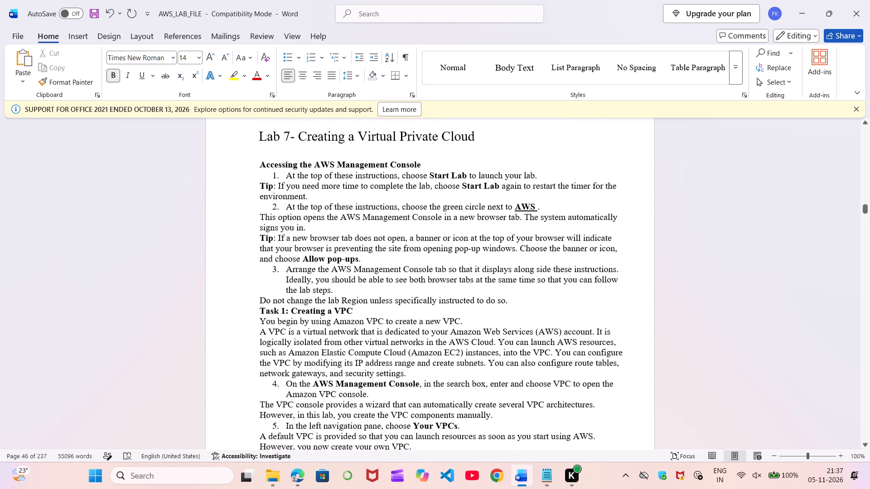
pyautogui.scroll(-1, 289, 229)
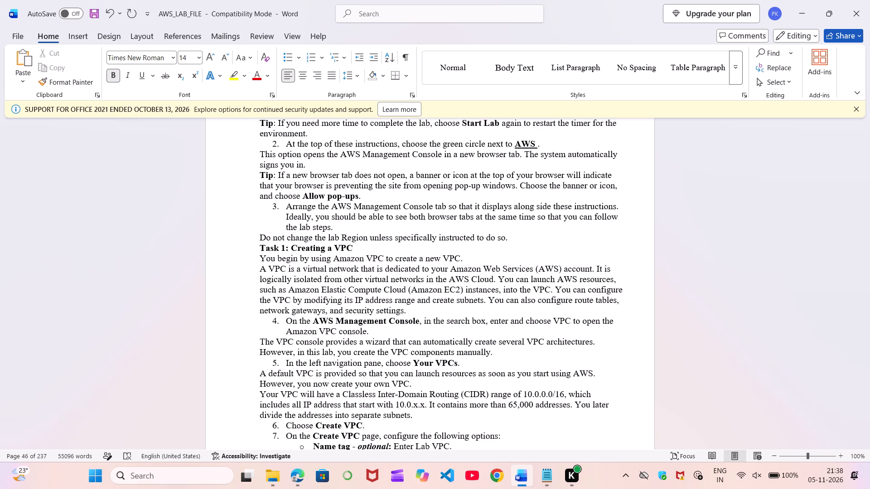
# Examine the Lab 7 opening instructions and "Task 1: Creating a VPC" through to the Lab VPC details screenshot, checking text and page gaps.
pyautogui.scroll(2, 289, 229)
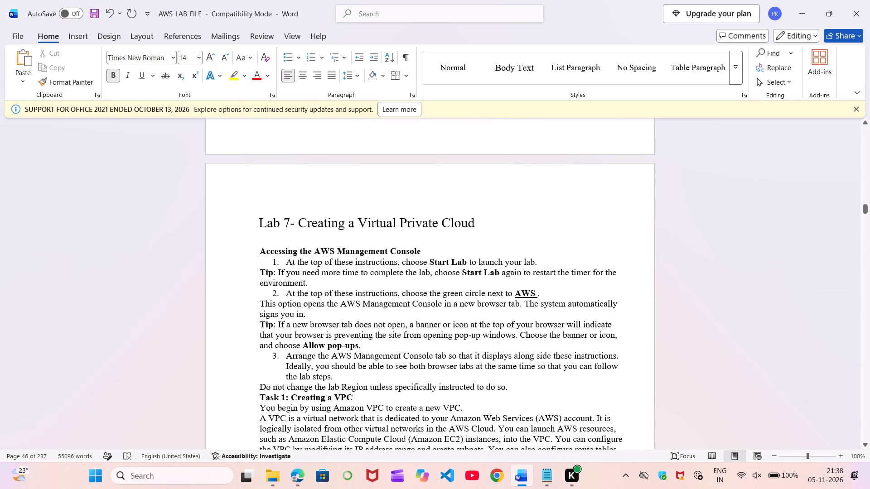
pyautogui.scroll(-1, 290, 270)
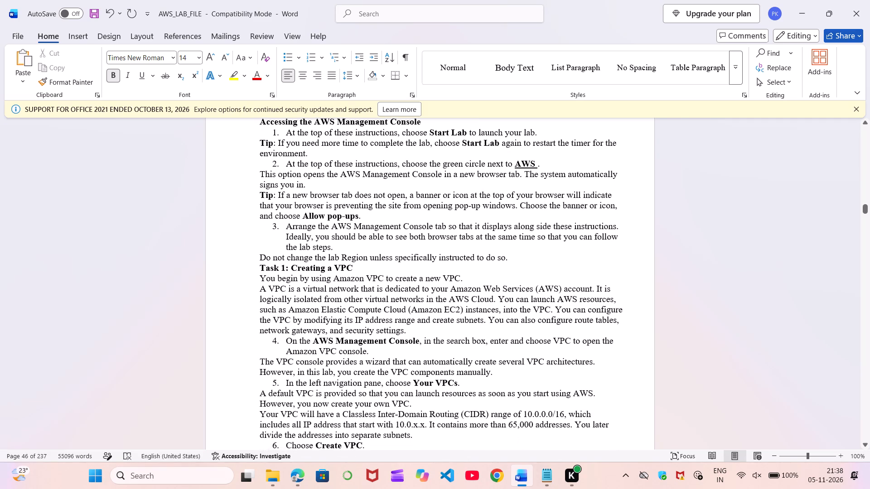
pyautogui.scroll(1, 290, 270)
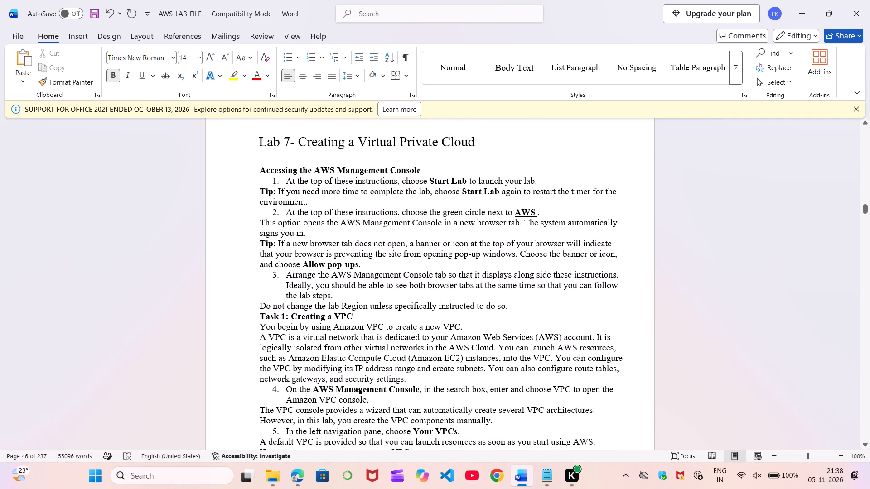
pyautogui.scroll(-1, 314, 302)
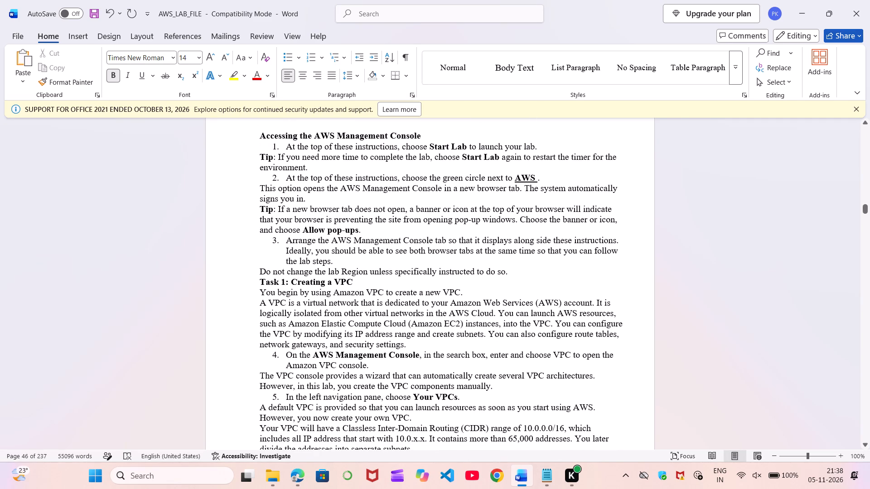
pyautogui.scroll(-4, 314, 302)
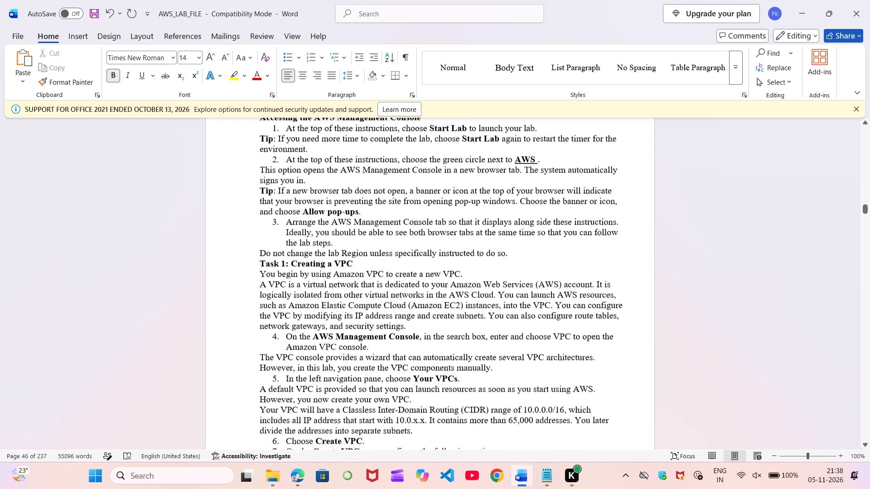
pyautogui.scroll(-3, 314, 302)
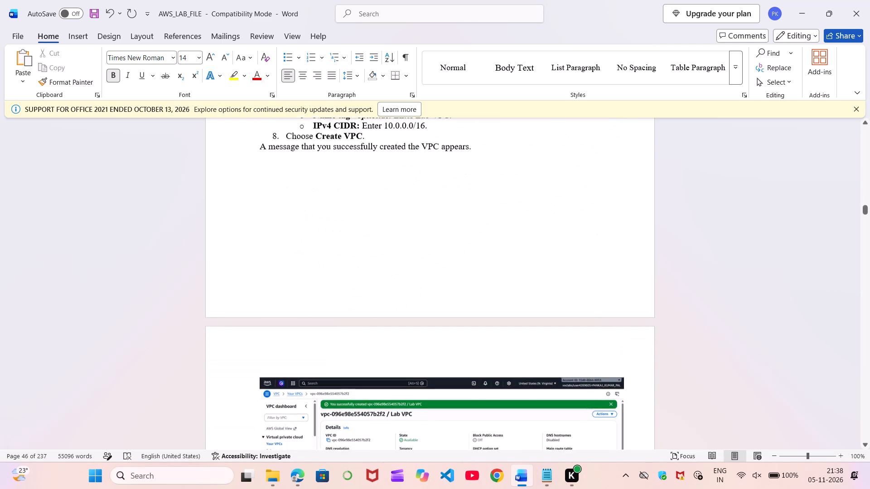
pyautogui.scroll(-2, 314, 302)
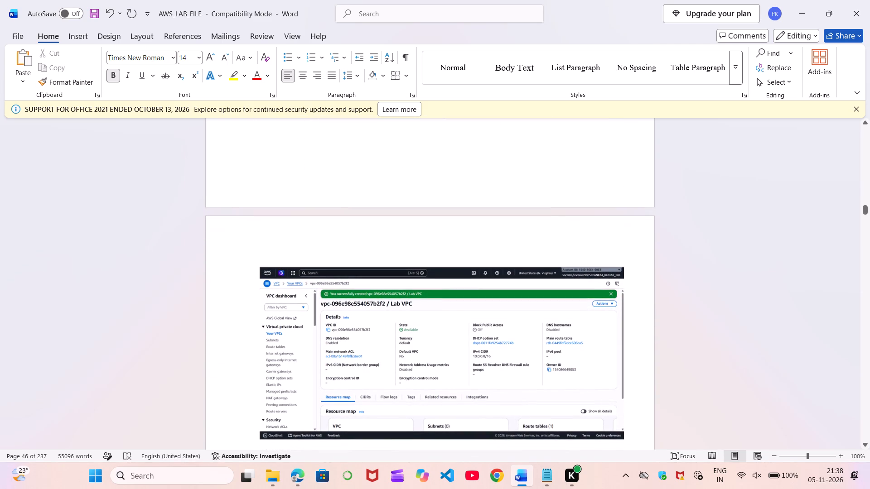
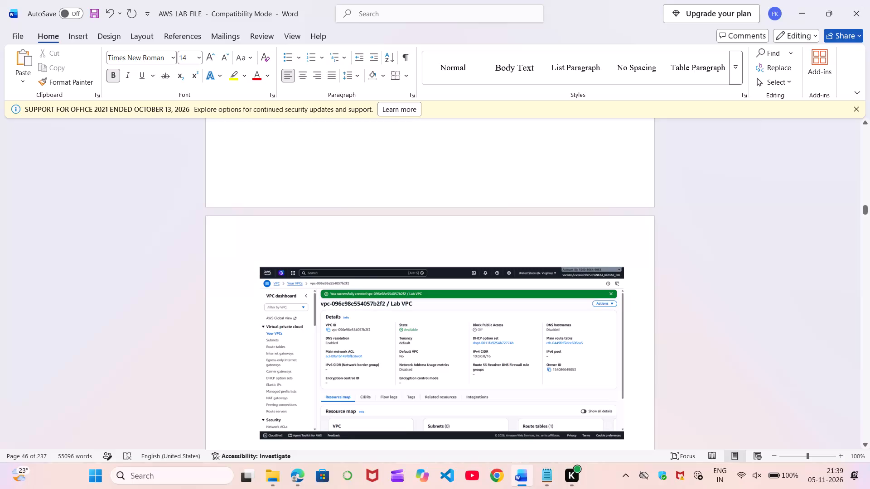
# Go back from the Lab VPC details screenshot to the Lab 7 heading and check the blank space before it.
pyautogui.scroll(5, 469, 189)
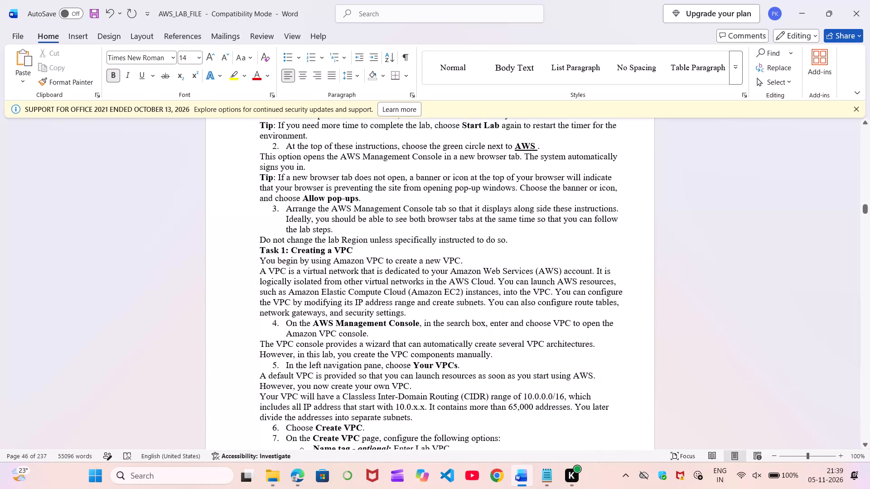
pyautogui.scroll(2, 469, 189)
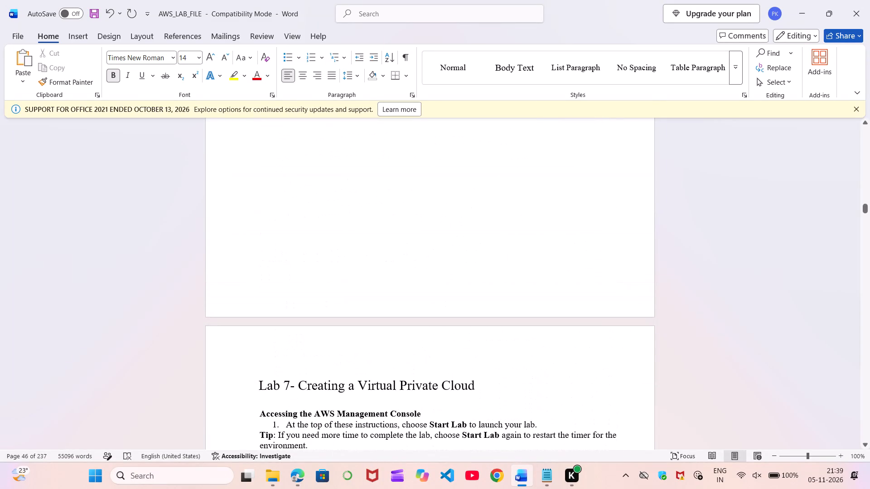
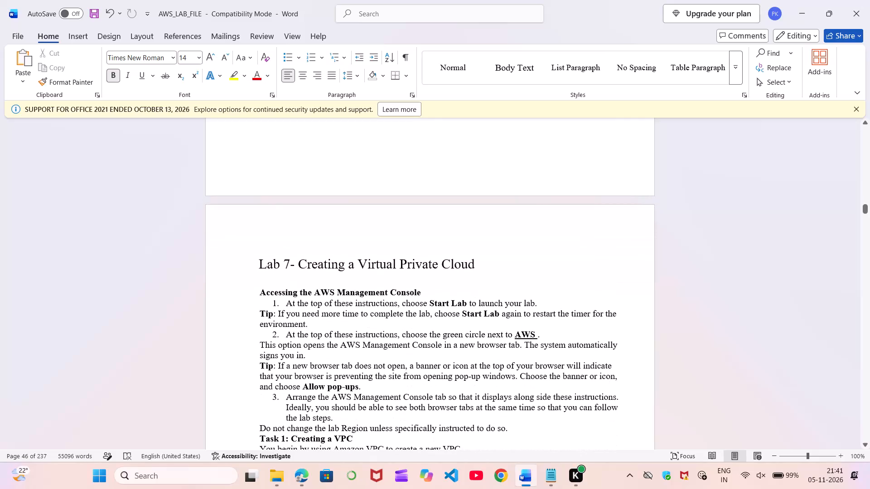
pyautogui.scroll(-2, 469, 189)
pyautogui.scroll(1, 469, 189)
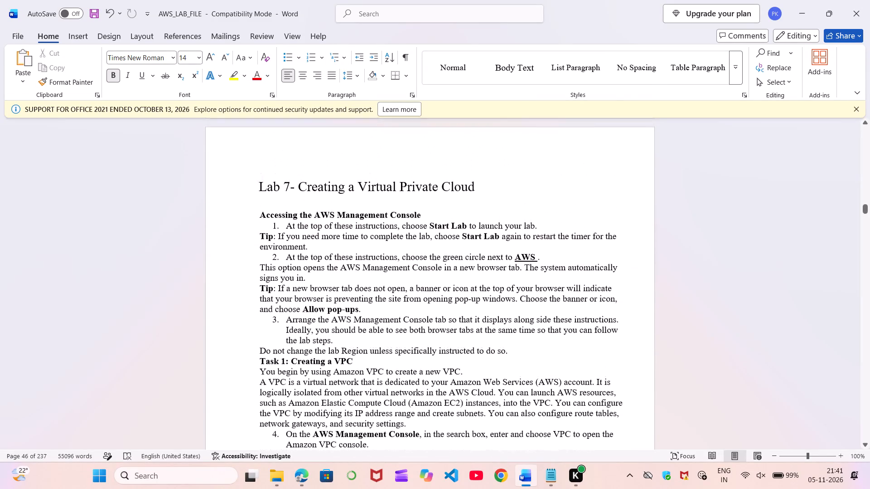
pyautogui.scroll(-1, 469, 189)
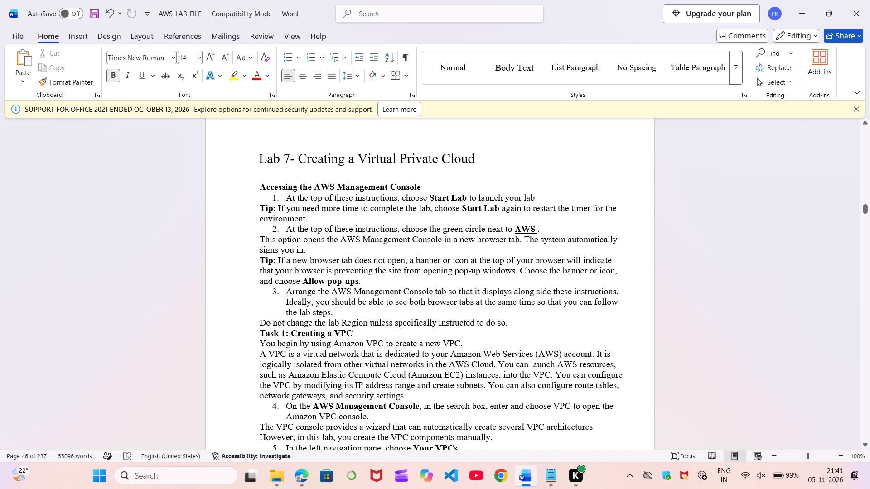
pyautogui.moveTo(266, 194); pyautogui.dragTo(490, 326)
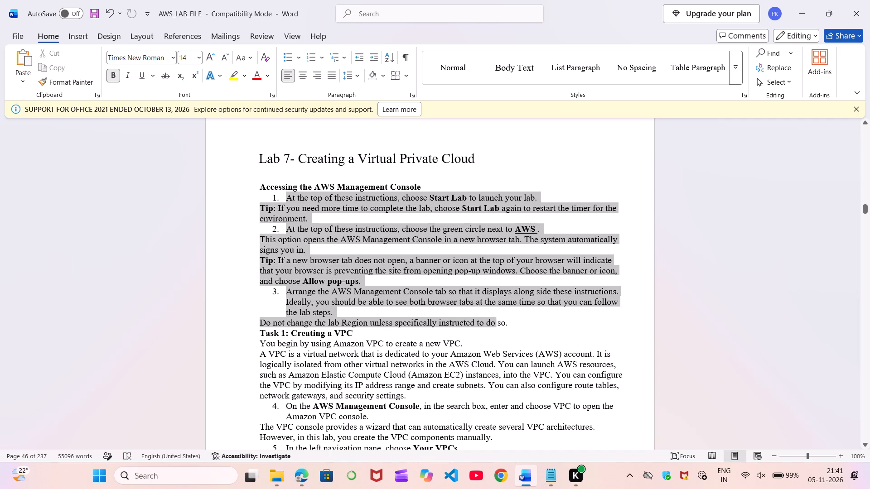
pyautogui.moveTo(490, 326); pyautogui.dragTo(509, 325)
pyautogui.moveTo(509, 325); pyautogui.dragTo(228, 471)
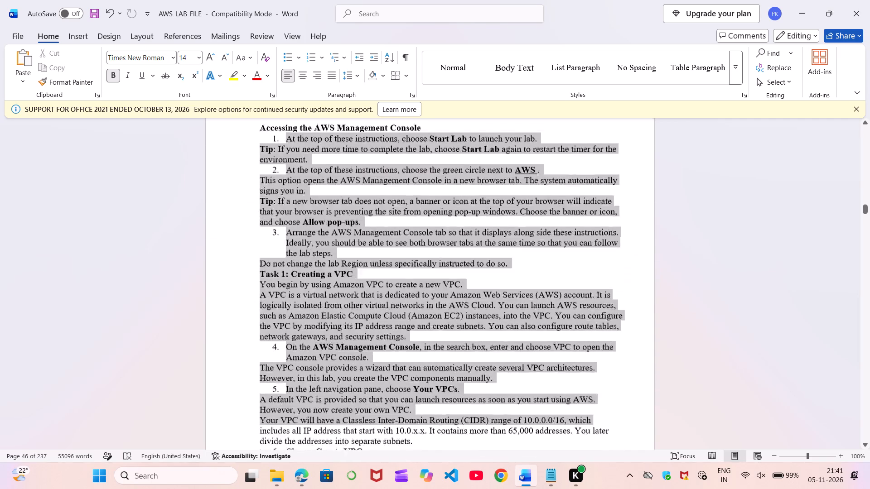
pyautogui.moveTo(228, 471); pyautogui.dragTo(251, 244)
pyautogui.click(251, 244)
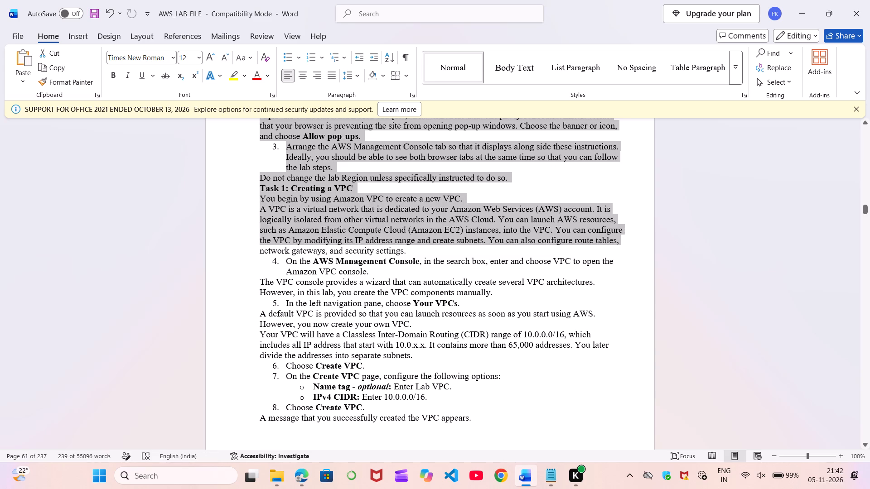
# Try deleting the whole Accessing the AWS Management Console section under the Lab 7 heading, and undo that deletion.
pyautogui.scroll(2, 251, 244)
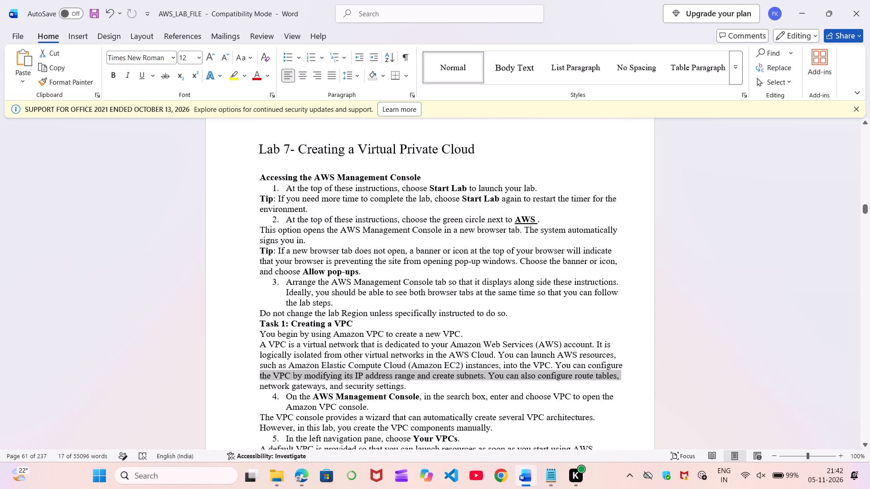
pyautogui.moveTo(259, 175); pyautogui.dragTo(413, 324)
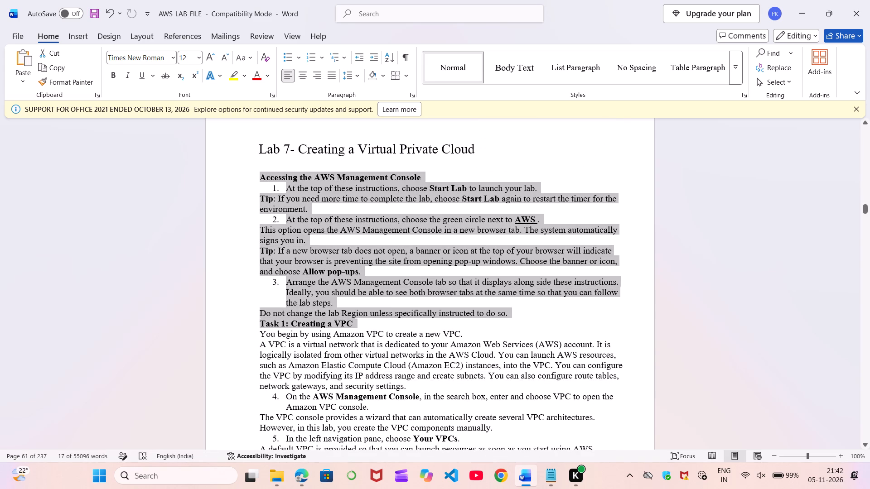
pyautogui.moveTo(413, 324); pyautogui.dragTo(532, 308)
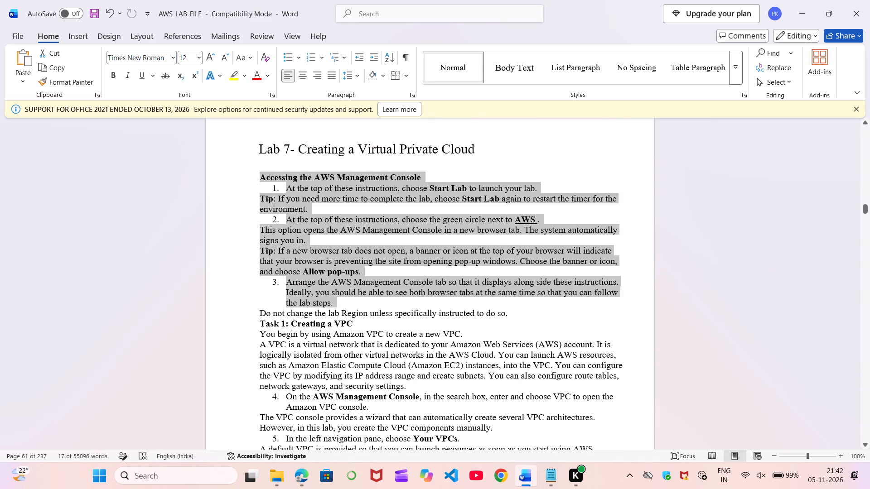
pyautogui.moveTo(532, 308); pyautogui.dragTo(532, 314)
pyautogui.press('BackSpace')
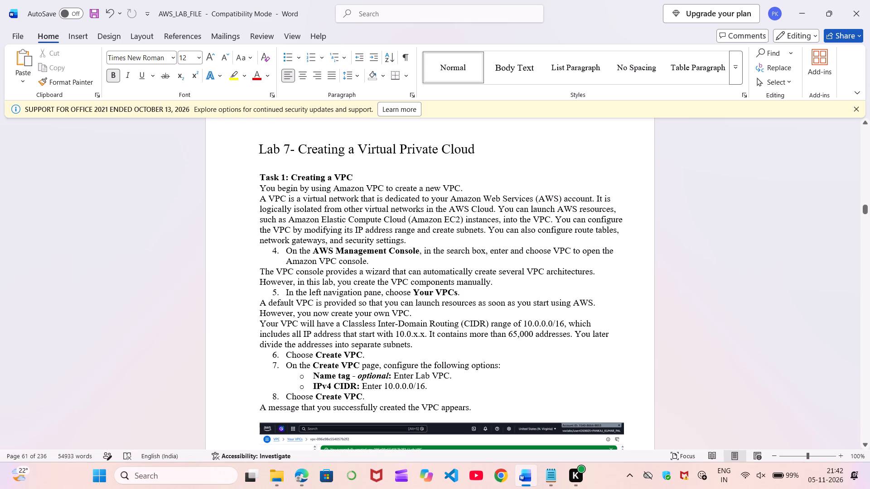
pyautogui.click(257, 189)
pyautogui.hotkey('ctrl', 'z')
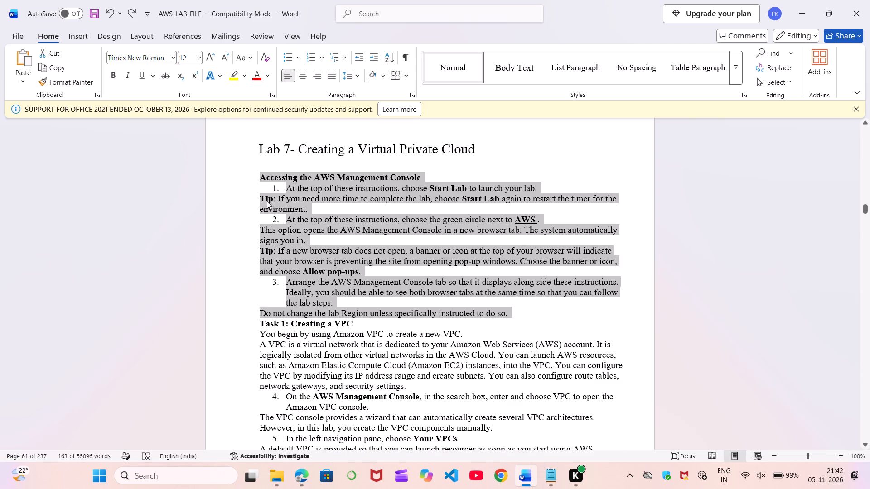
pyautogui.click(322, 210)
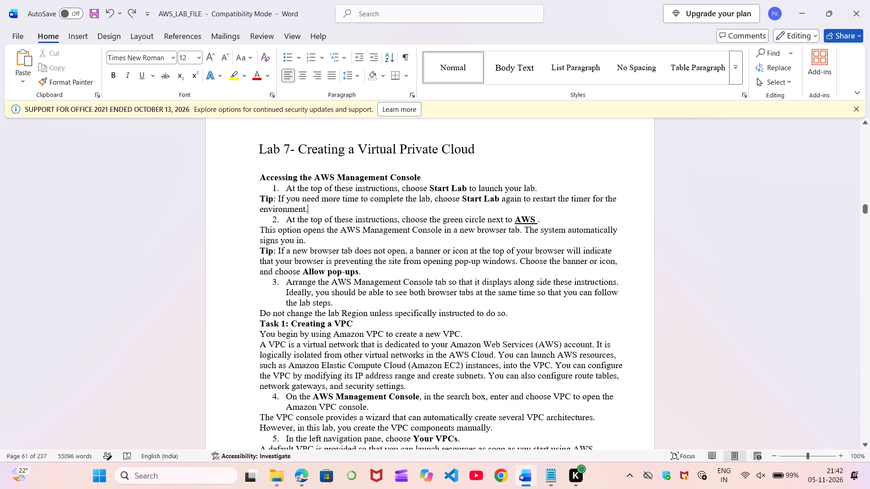
# Delete the Tip about restarting the lab timer beneath step 1 of Lab 7, keeping the numbered step.
pyautogui.moveTo(261, 192); pyautogui.dragTo(304, 211)
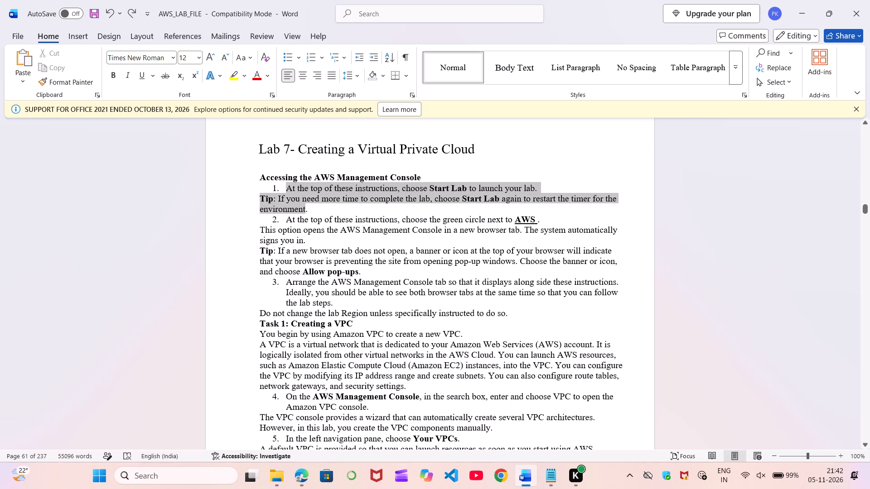
pyautogui.moveTo(304, 211); pyautogui.dragTo(292, 203)
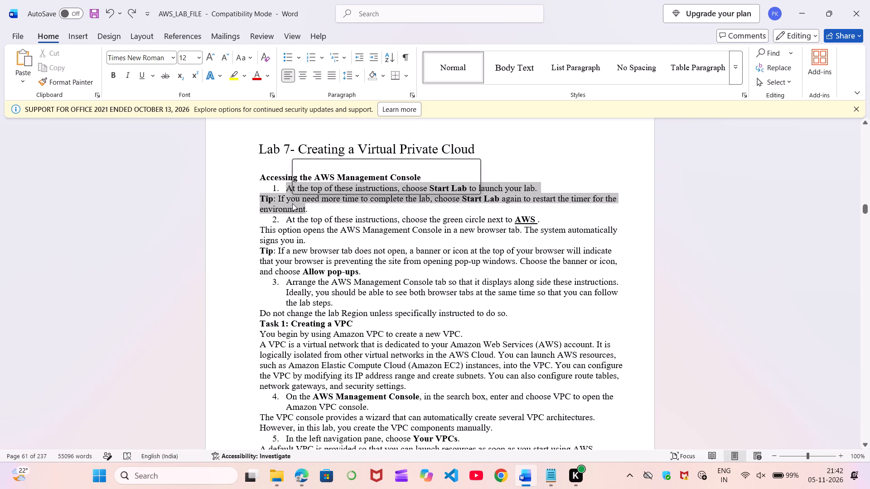
pyautogui.click(292, 203)
pyautogui.moveTo(258, 199); pyautogui.dragTo(277, 199)
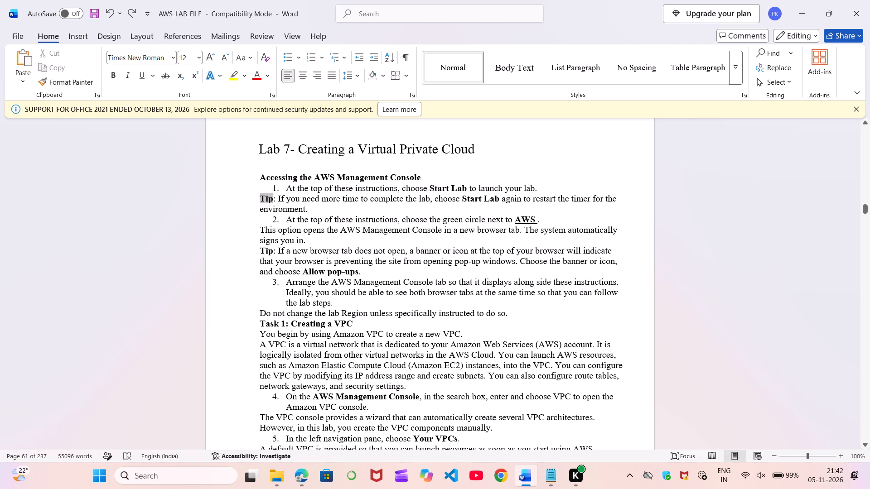
pyautogui.moveTo(277, 199); pyautogui.dragTo(309, 210)
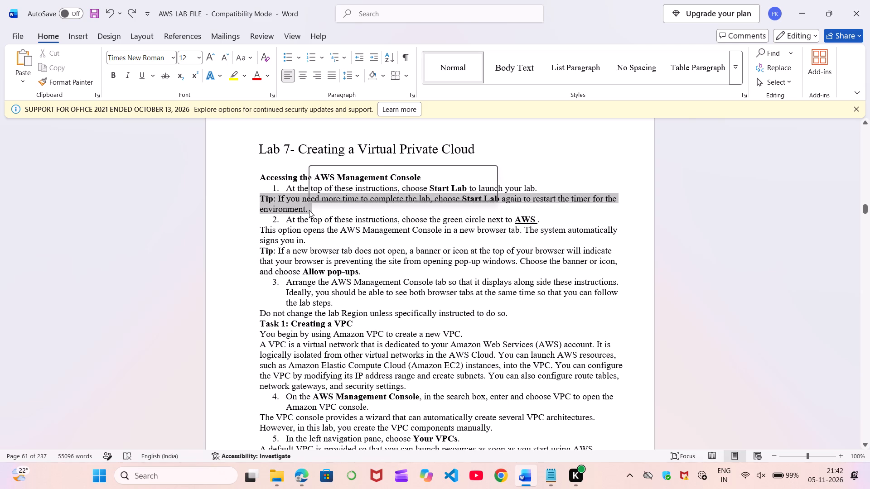
pyautogui.press('BackSpace')
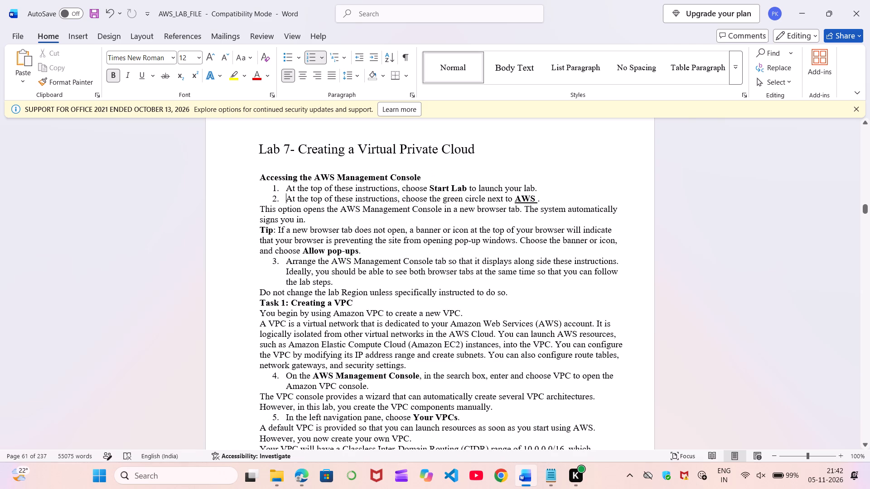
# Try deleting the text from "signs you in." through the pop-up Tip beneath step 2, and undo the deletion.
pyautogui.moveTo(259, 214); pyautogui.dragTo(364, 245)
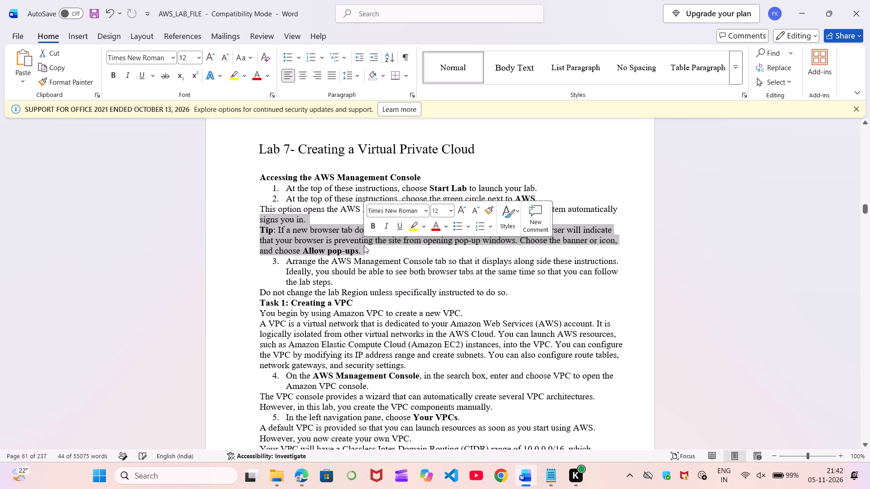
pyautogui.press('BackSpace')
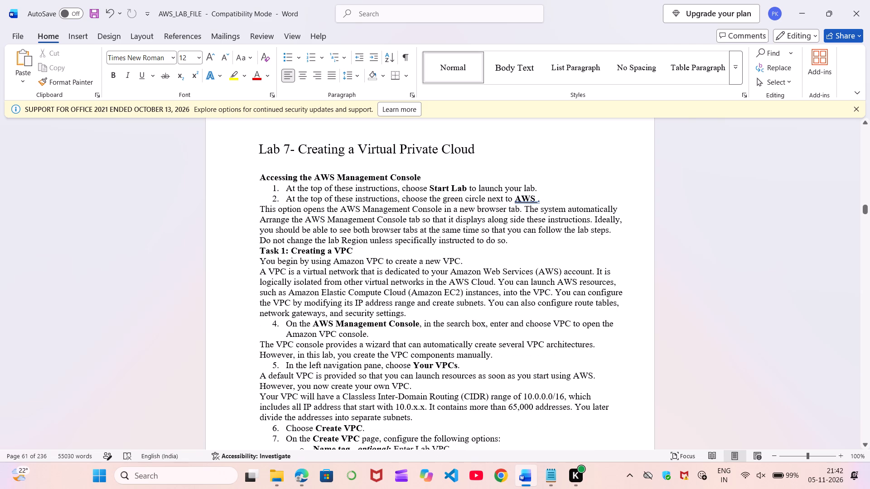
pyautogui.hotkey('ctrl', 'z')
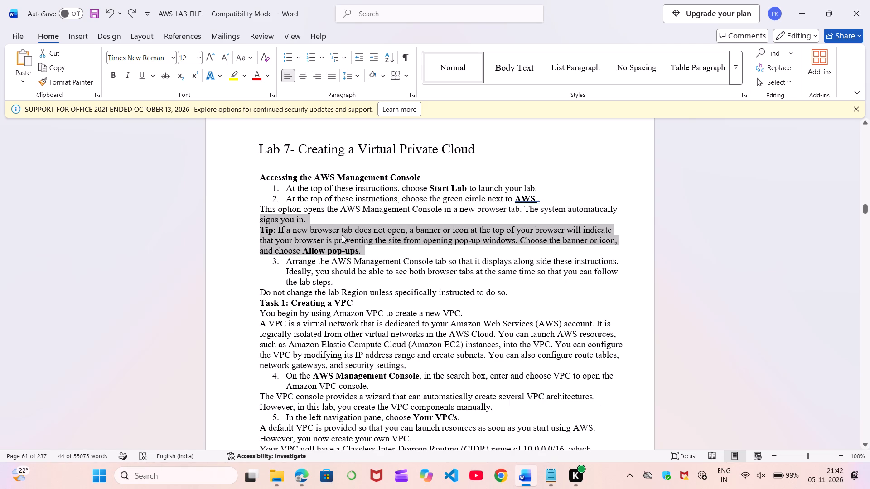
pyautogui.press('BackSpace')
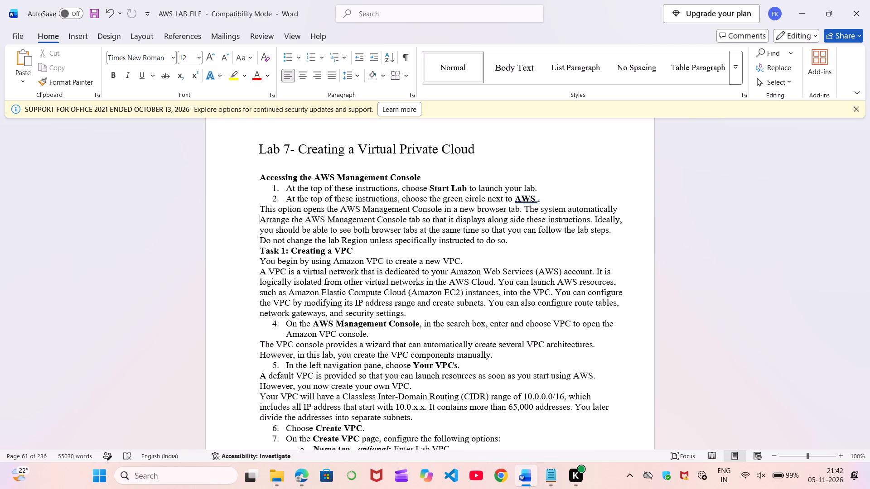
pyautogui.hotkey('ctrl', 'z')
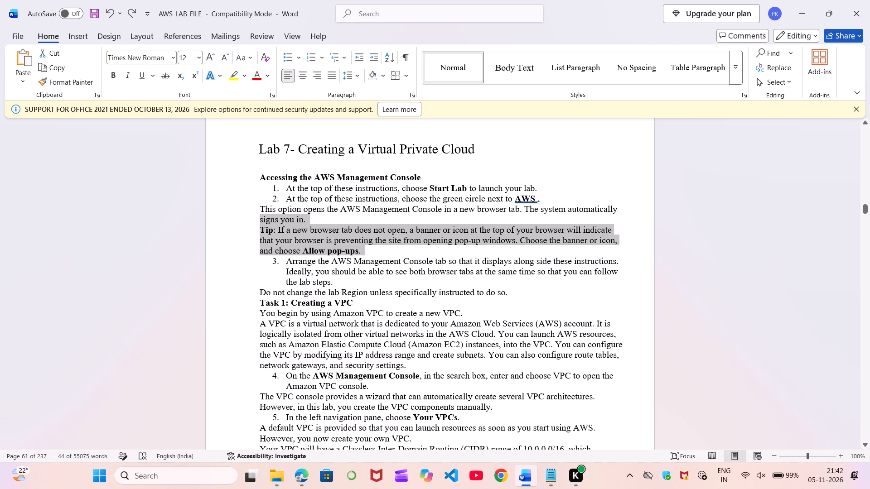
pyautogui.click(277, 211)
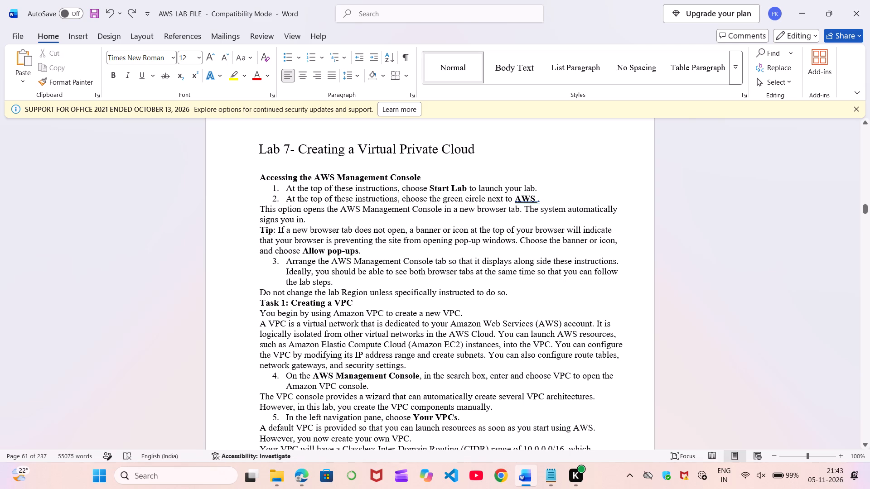
# Delete the full "This option opens the AWS Management Console" paragraph and the pop-up Tip beneath step 2.
pyautogui.moveTo(257, 207); pyautogui.dragTo(373, 239)
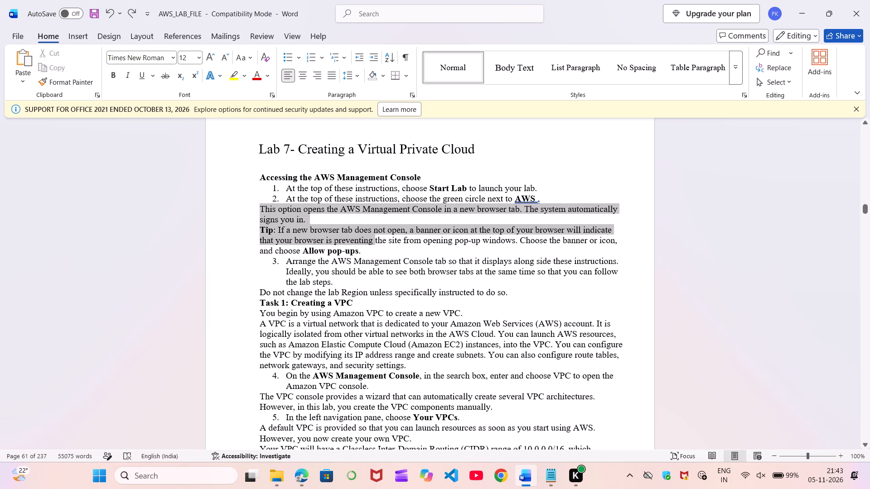
pyautogui.moveTo(373, 239); pyautogui.dragTo(374, 247)
pyautogui.press('BackSpace')
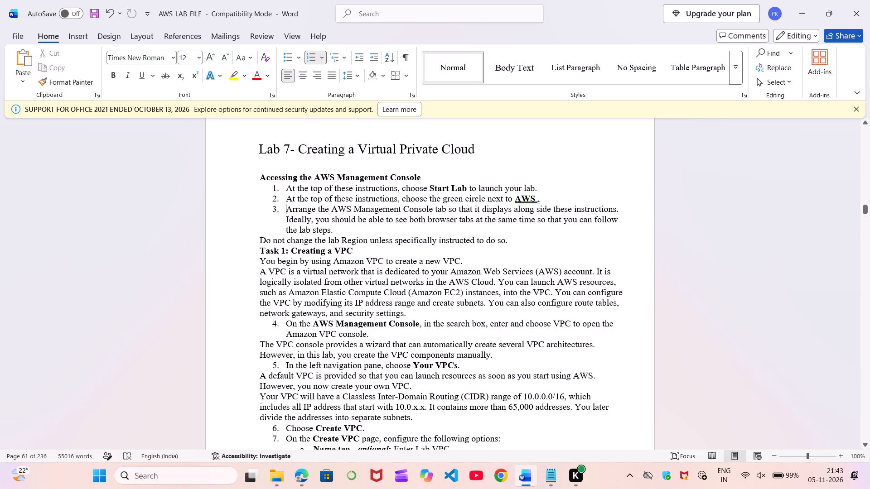
# Delete the unnumbered explanatory paragraphs in Task 1: Creating a VPC, namely the introduction and the notes beneath steps 4 and 5.
pyautogui.moveTo(259, 259); pyautogui.dragTo(311, 283)
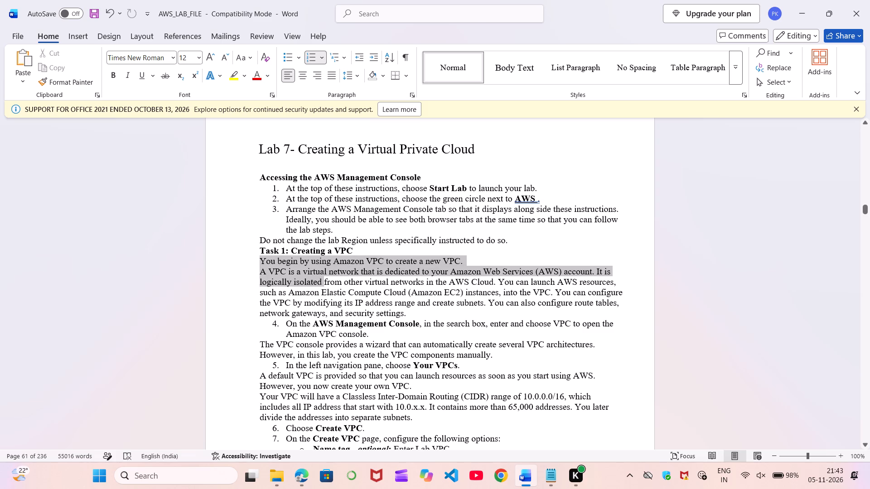
pyautogui.moveTo(311, 283); pyautogui.dragTo(430, 311)
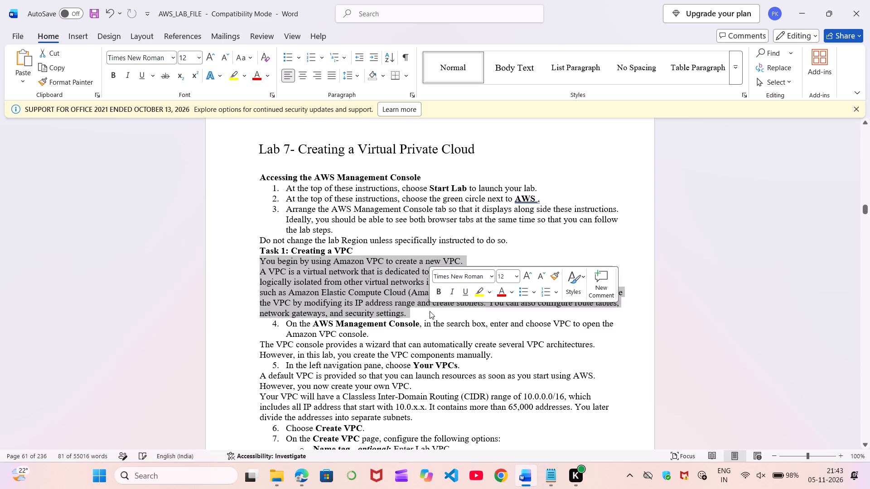
pyautogui.press('BackSpace')
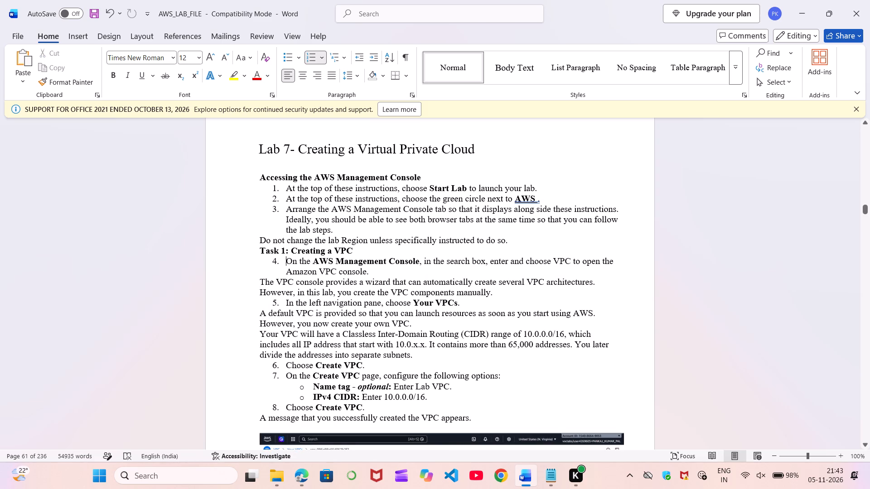
pyautogui.moveTo(261, 276); pyautogui.dragTo(488, 302)
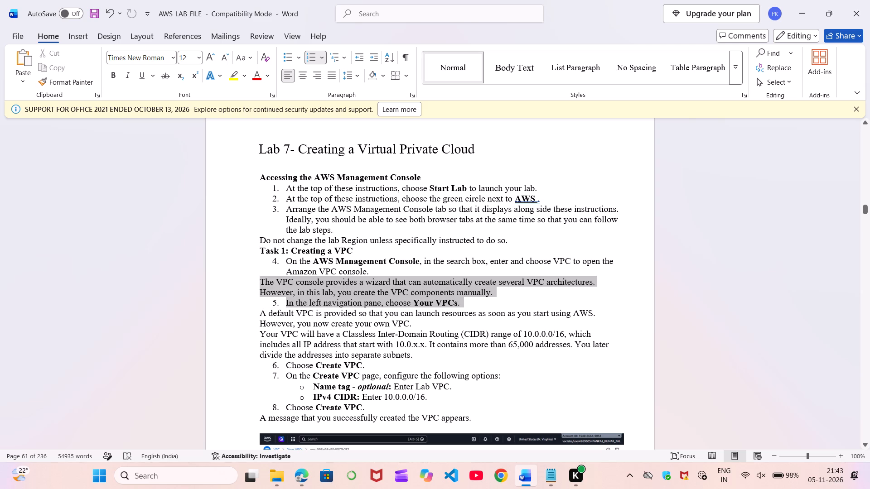
pyautogui.moveTo(488, 302); pyautogui.dragTo(515, 291)
pyautogui.press('BackSpace')
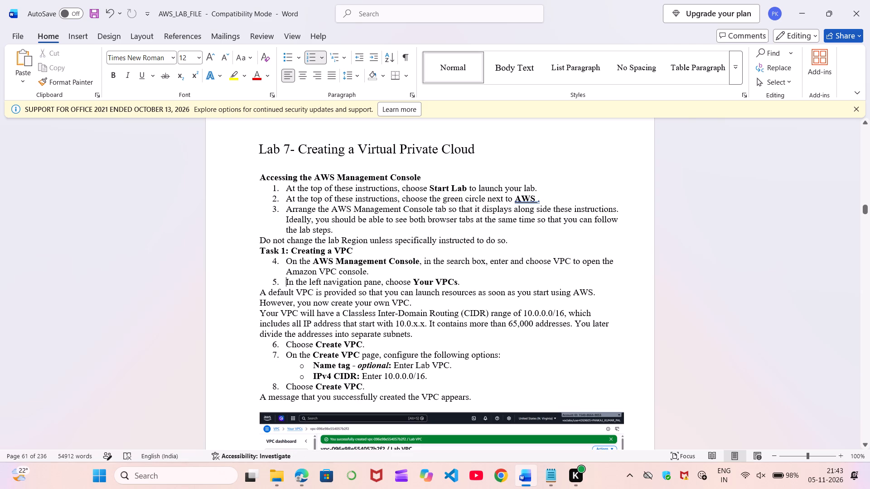
pyautogui.moveTo(257, 292); pyautogui.dragTo(434, 335)
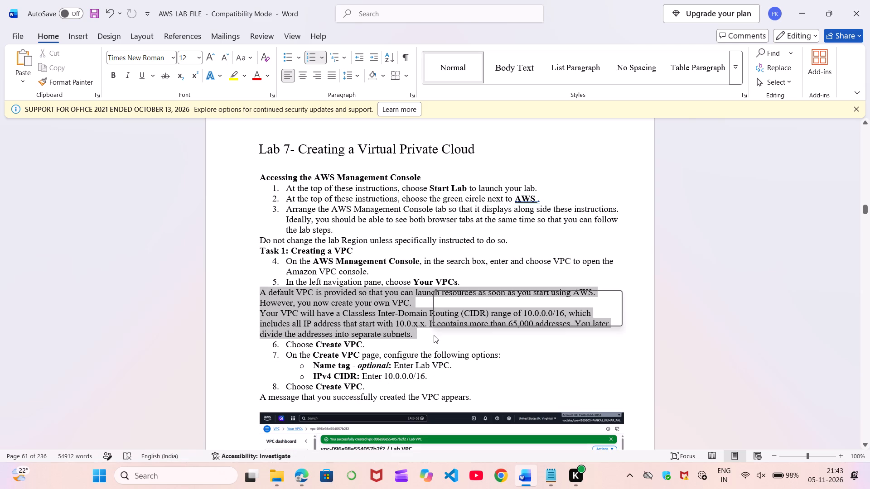
pyautogui.press('BackSpace')
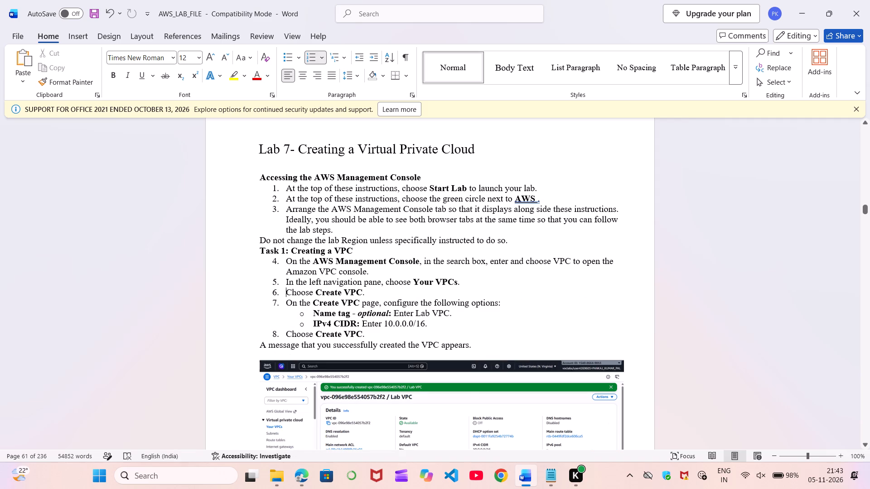
# Review the Lab 7 text from the VPC creation steps through Task 2.2 for unneeded explanations and blank space.
pyautogui.scroll(-4, 397, 361)
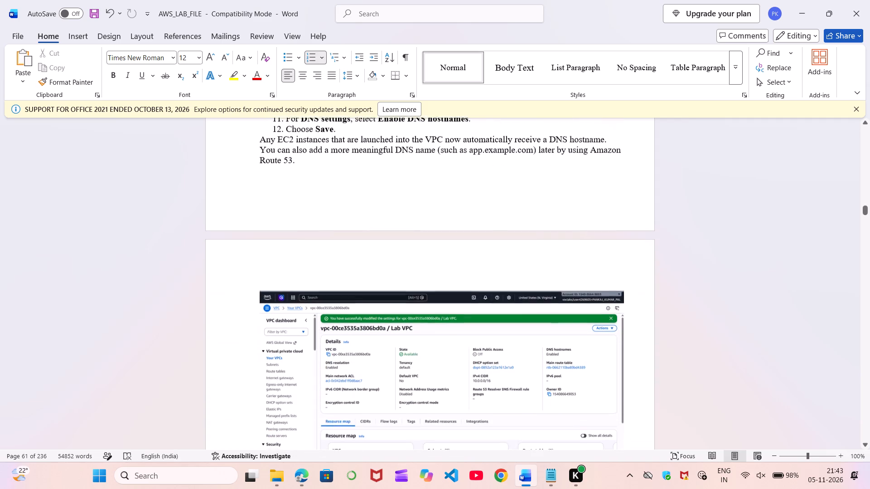
pyautogui.scroll(1, 397, 361)
pyautogui.scroll(-2, 397, 361)
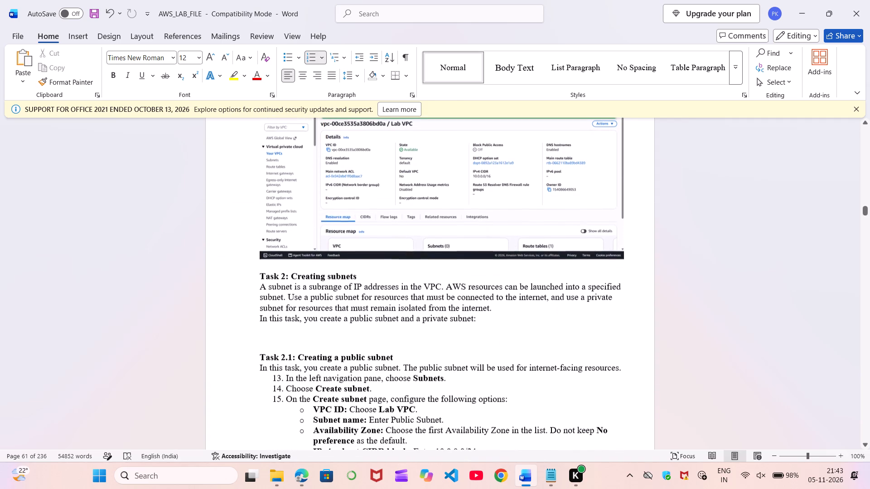
pyautogui.scroll(-5, 397, 361)
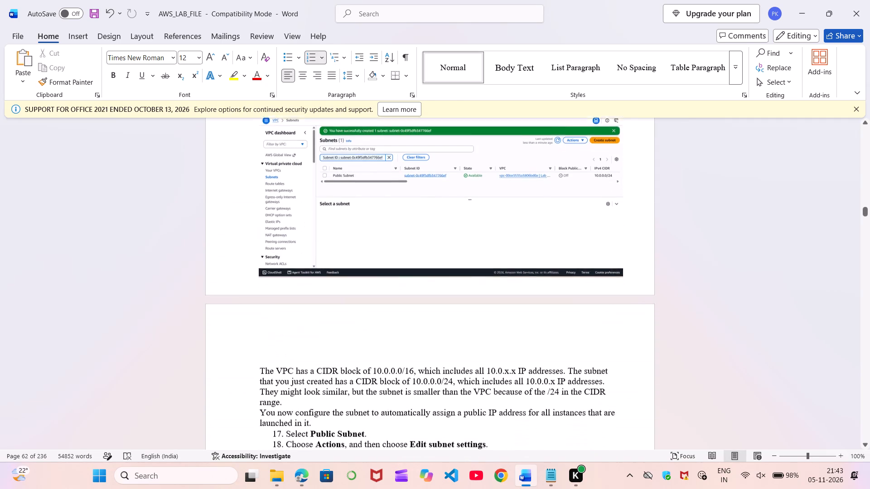
pyautogui.scroll(-5, 397, 361)
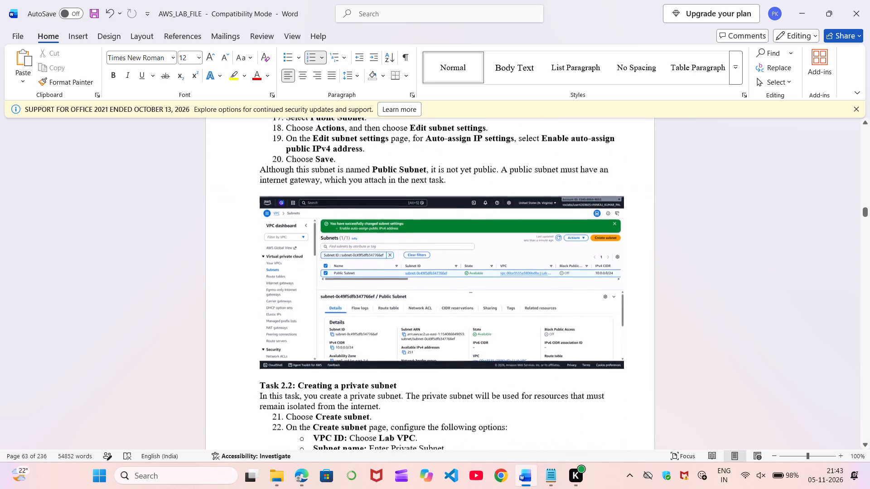
pyautogui.scroll(-2, 397, 361)
pyautogui.hscroll(-1, 397, 361)
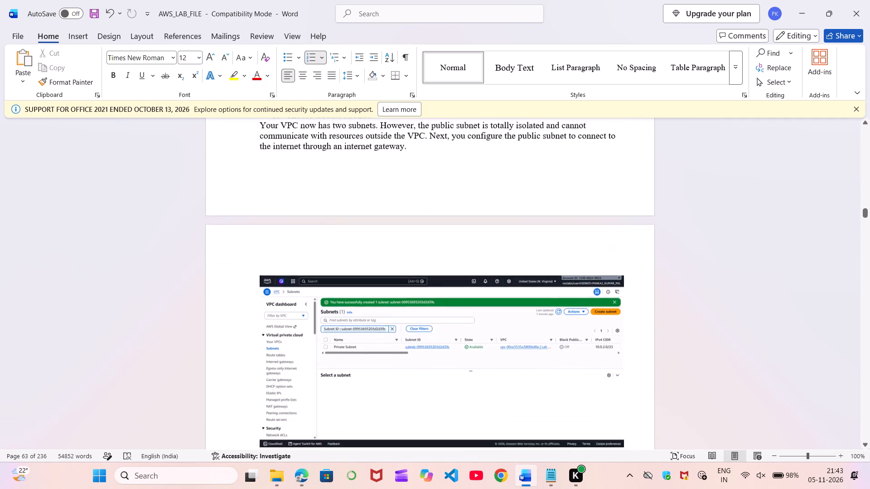
pyautogui.hscroll(-1, 397, 361)
# Delete the paragraph comparing the VPC and subnet CIDR blocks above step 17, along with the empty lines left there.
pyautogui.scroll(3, 397, 361)
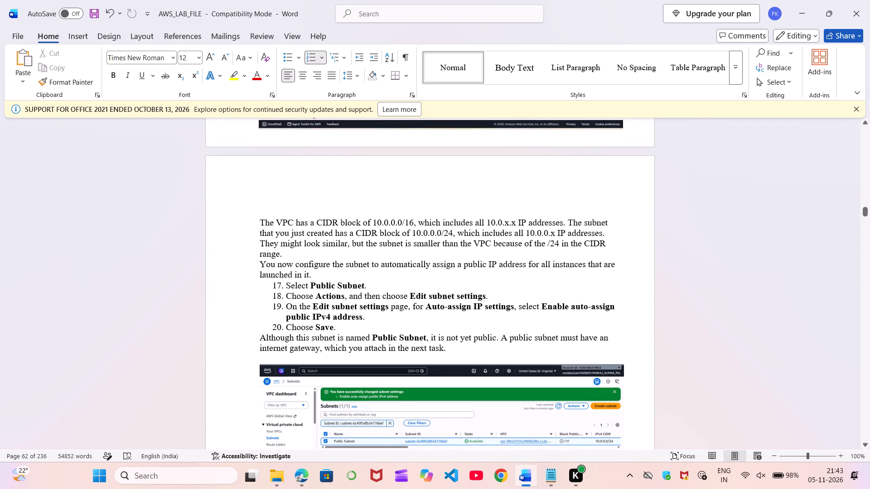
pyautogui.scroll(1, 255, 265)
pyautogui.scroll(-1, 255, 265)
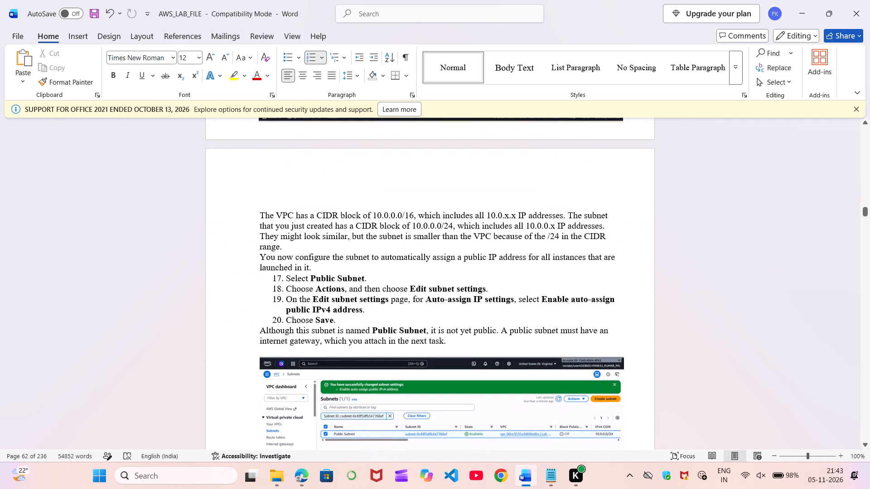
pyautogui.moveTo(257, 214); pyautogui.dragTo(261, 217)
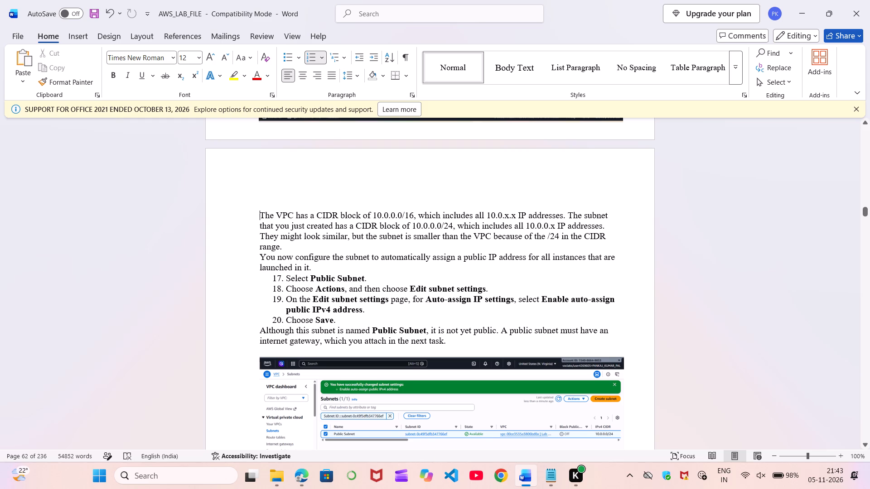
pyautogui.moveTo(261, 217); pyautogui.dragTo(287, 249)
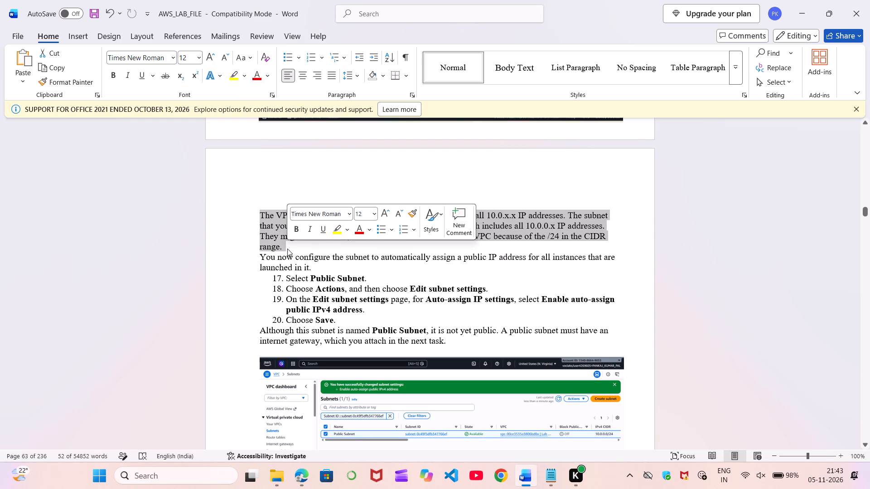
pyautogui.press('BackSpace')
pyautogui.press('BackSpace')
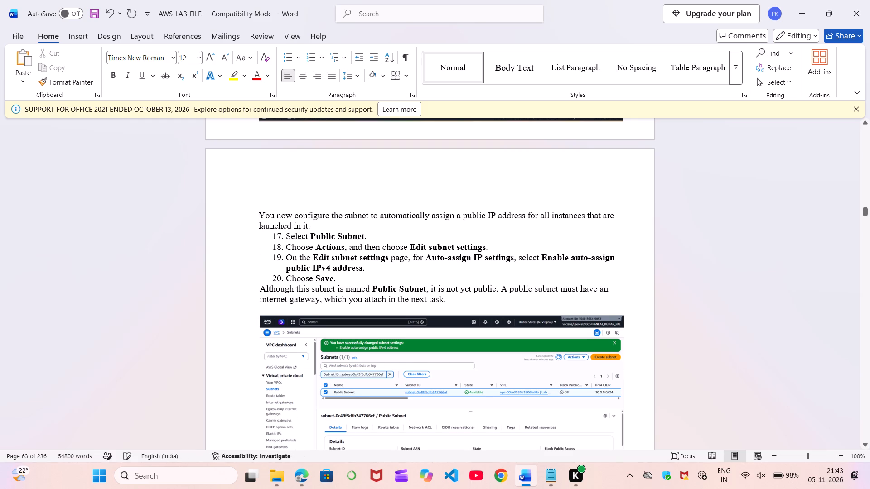
pyautogui.press('BackSpace')
pyautogui.press('BackSpace')
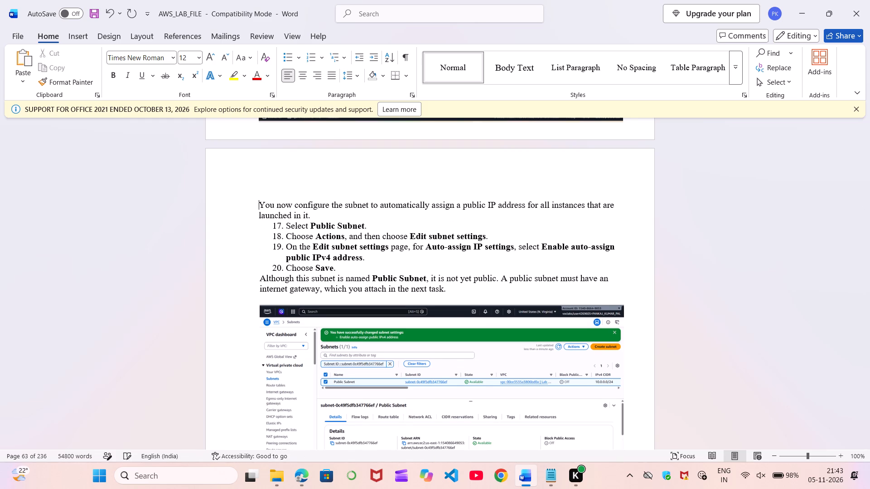
# Delete the "Although this subnet is named Public Subnet" paragraph and the blank line between step 20 and its screenshot.
pyautogui.scroll(-5, 287, 249)
pyautogui.scroll(1, 287, 249)
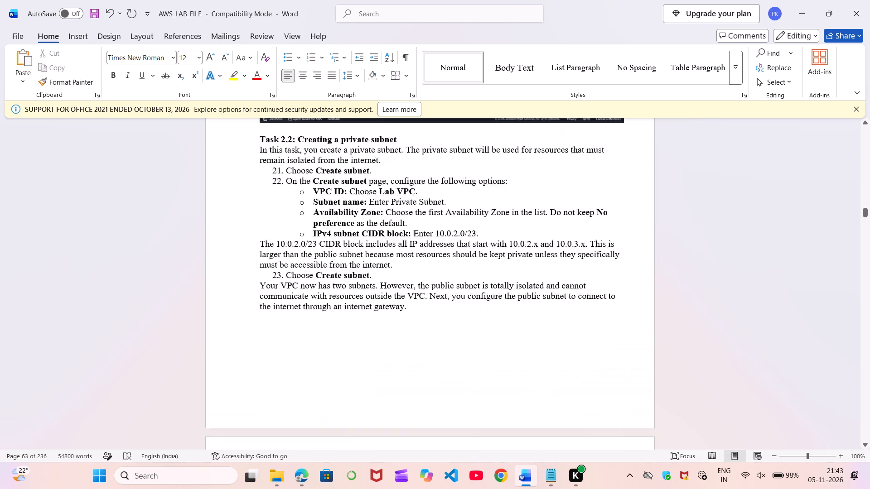
pyautogui.scroll(1, 287, 249)
pyautogui.scroll(-1, 287, 249)
pyautogui.scroll(1, 287, 249)
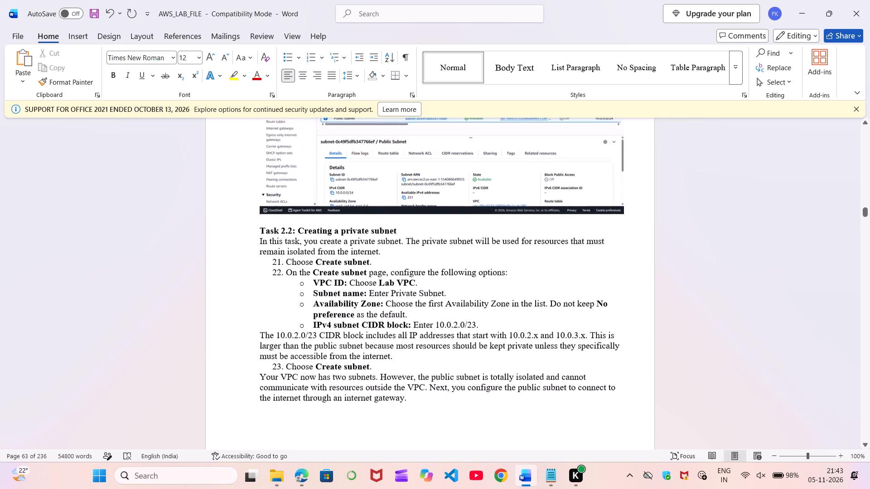
pyautogui.scroll(2, 287, 249)
pyautogui.scroll(-1, 287, 249)
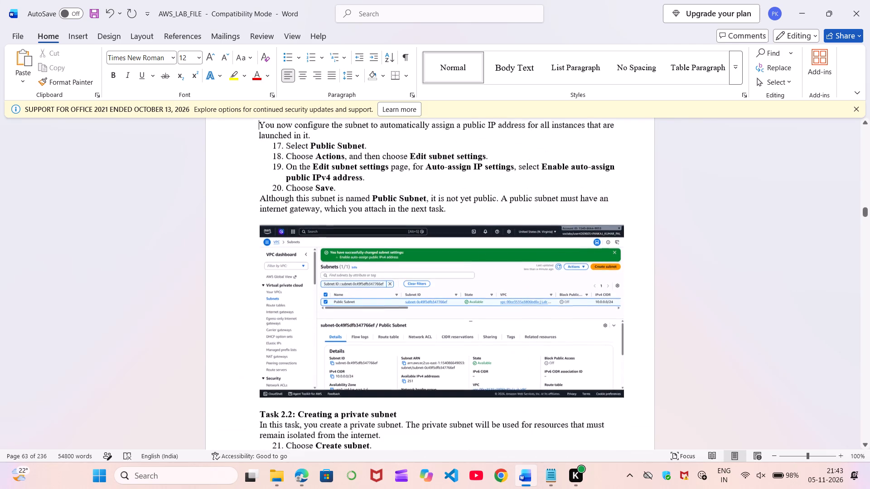
pyautogui.scroll(-1, 287, 249)
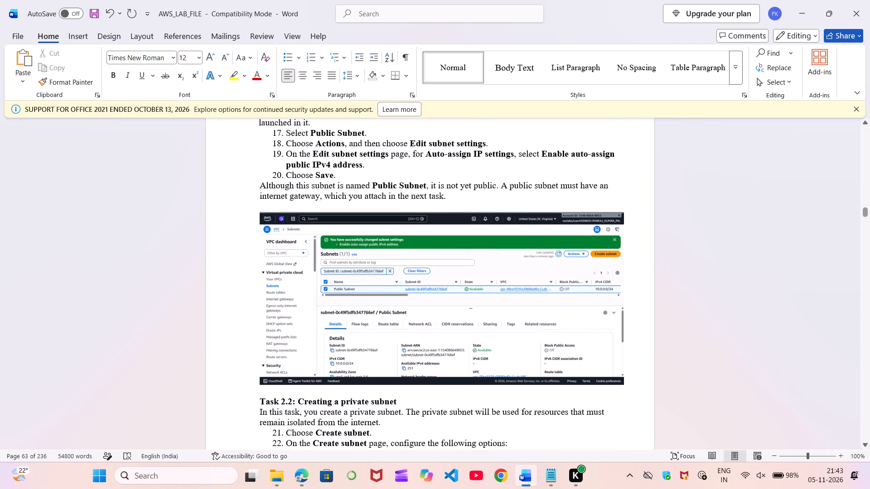
pyautogui.moveTo(258, 188); pyautogui.dragTo(387, 207)
pyautogui.press('BackSpace')
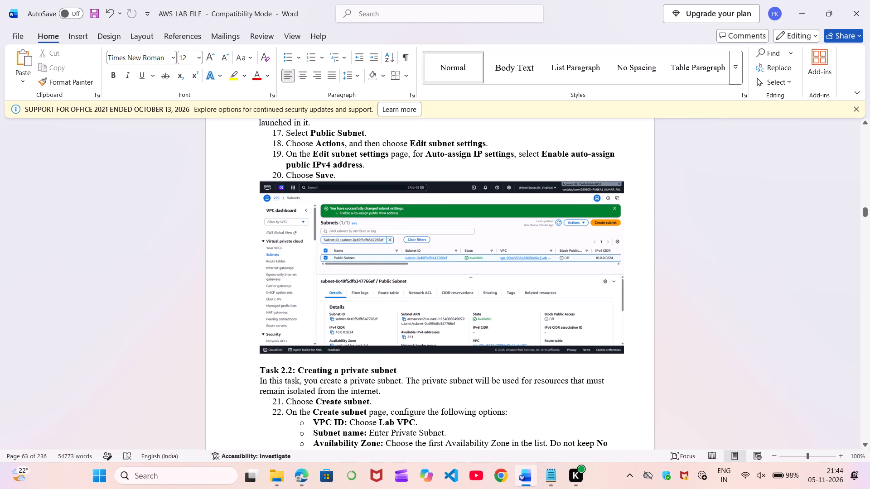
# Delete everything between step 22's options and the private subnet screenshot: the 10.0.2.0/23 note, step 23, the two-subnets paragraph and blank space.
pyautogui.scroll(-2, 285, 342)
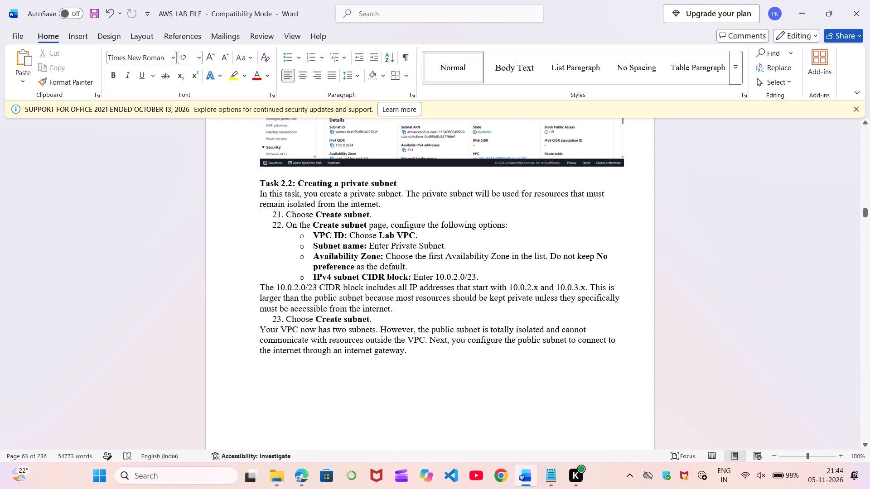
pyautogui.moveTo(254, 285); pyautogui.dragTo(478, 362)
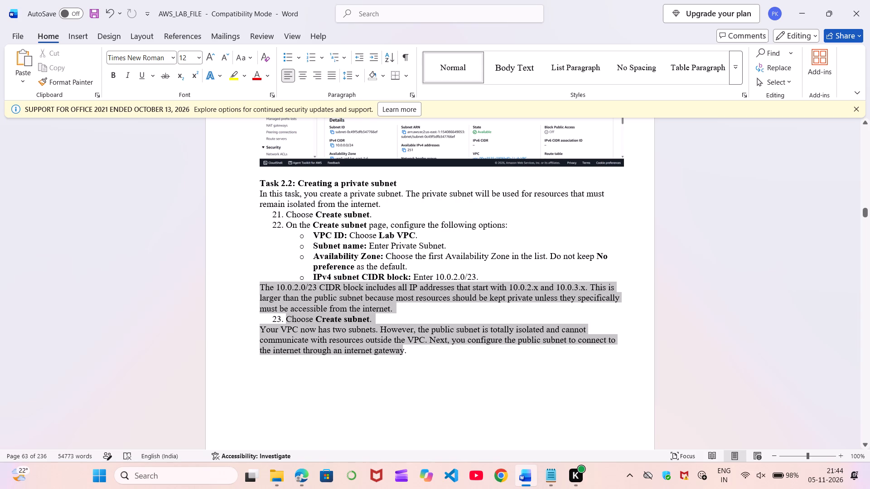
pyautogui.moveTo(478, 362); pyautogui.dragTo(571, 363)
pyautogui.press('BackSpace')
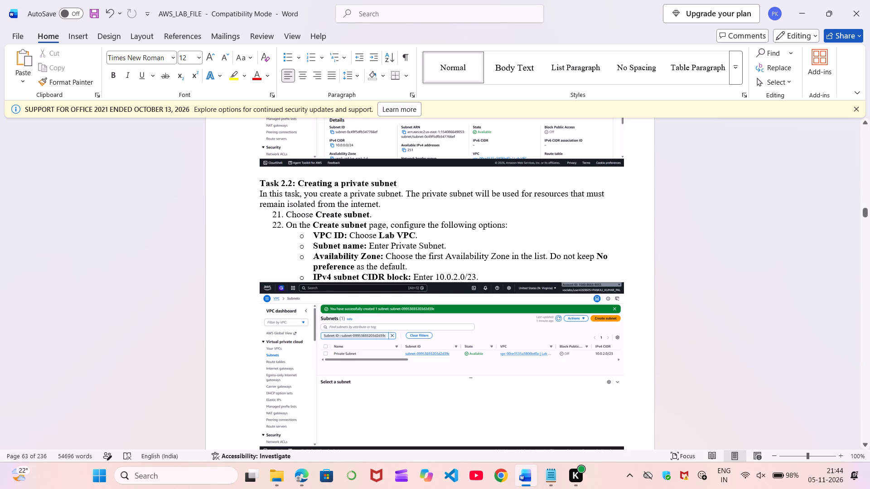
# Delete the introductory paragraph under the Task 2.2: Creating a private subnet heading.
pyautogui.moveTo(257, 189); pyautogui.dragTo(261, 191)
pyautogui.moveTo(261, 191); pyautogui.dragTo(386, 205)
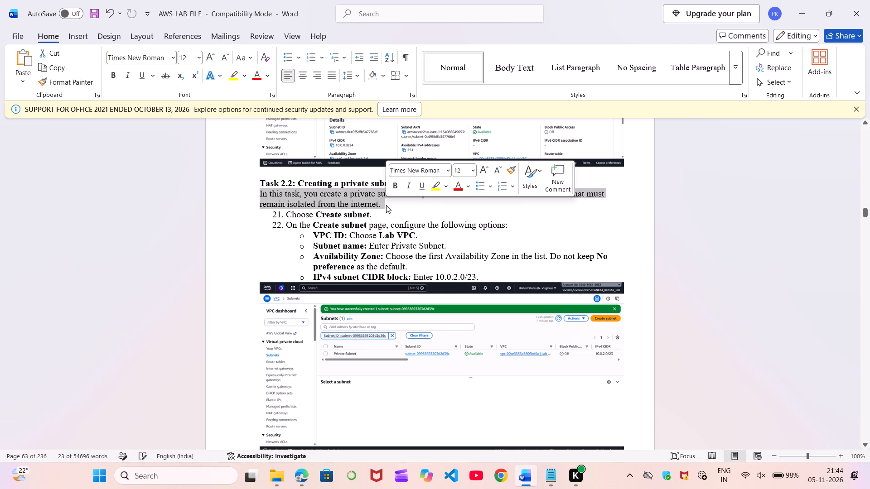
pyautogui.press('BackSpace')
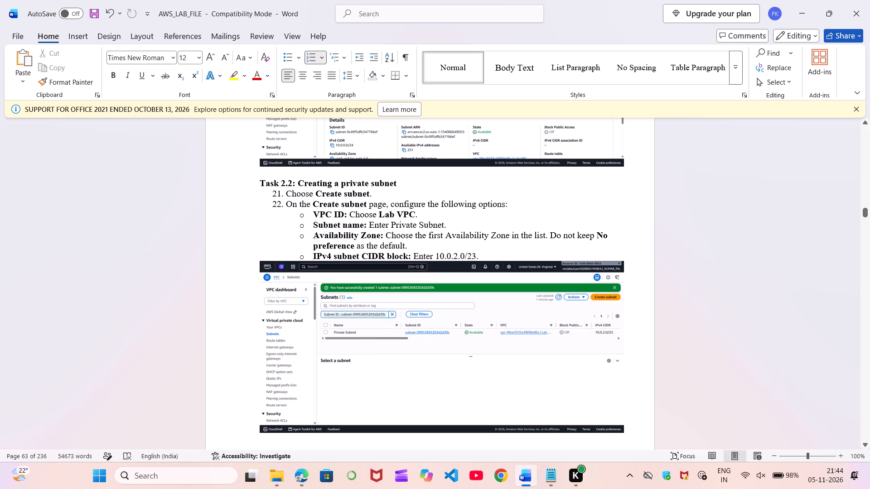
# Insert an empty unbulleted line between the IPv4 subnet CIDR block option and the private subnet screenshot.
pyautogui.click(492, 257)
pyautogui.press('Return')
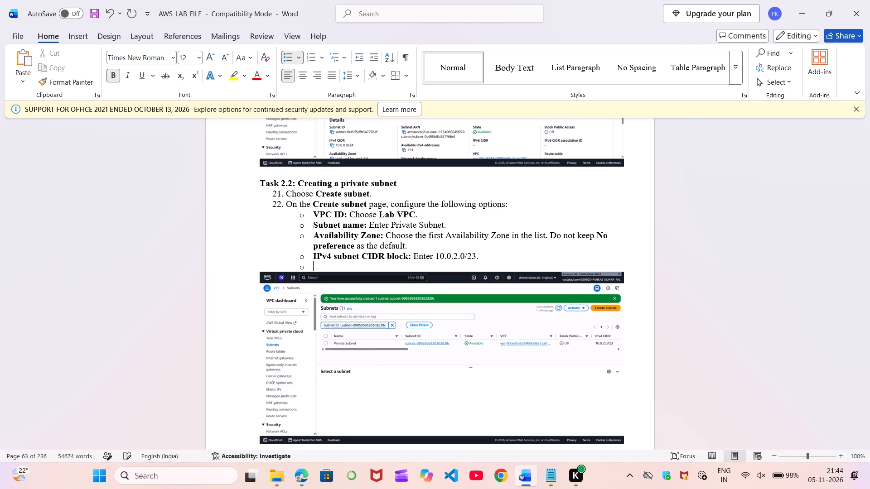
pyautogui.press('BackSpace')
# Delete the internet gateway explanation under the Task 3 heading, including its two bullets and the "In this task" sentence, keeping step 24.
pyautogui.scroll(-4, 492, 257)
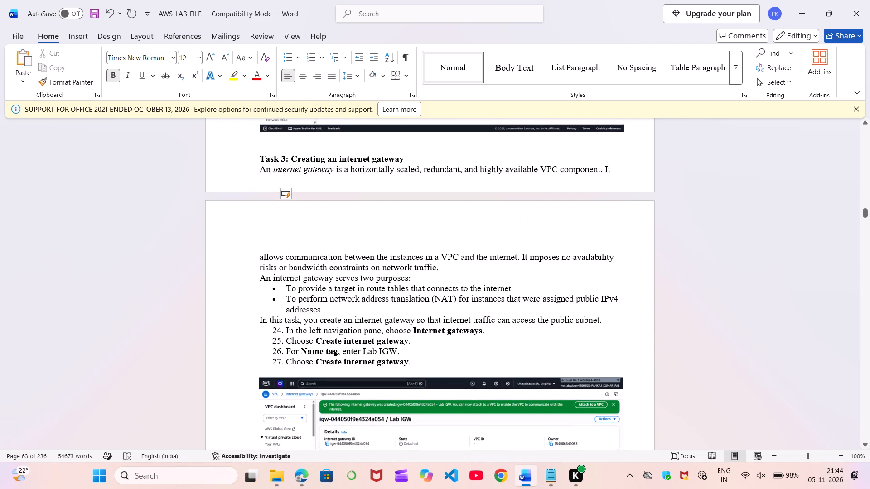
pyautogui.moveTo(256, 168); pyautogui.dragTo(439, 277)
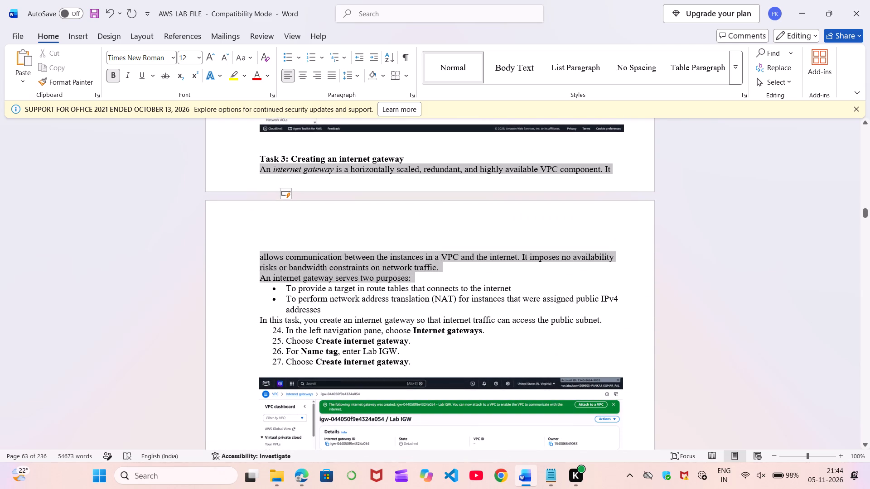
pyautogui.moveTo(439, 277); pyautogui.dragTo(647, 298)
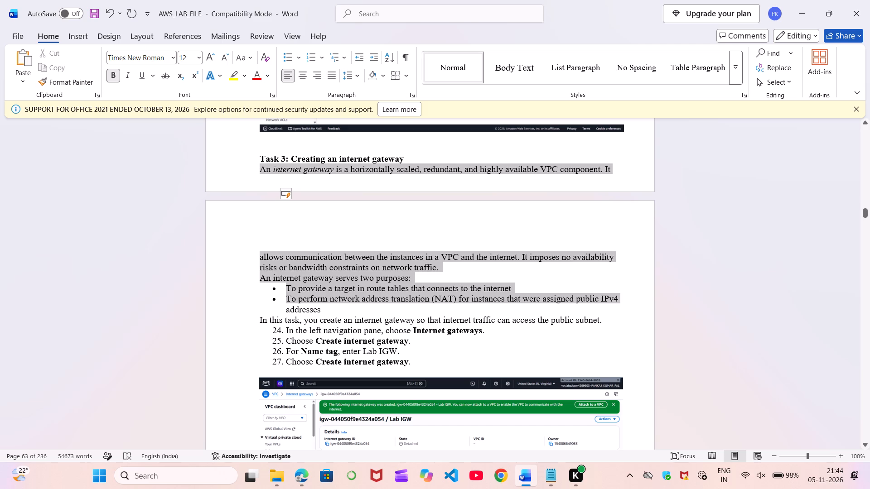
pyautogui.moveTo(647, 298); pyautogui.dragTo(556, 313)
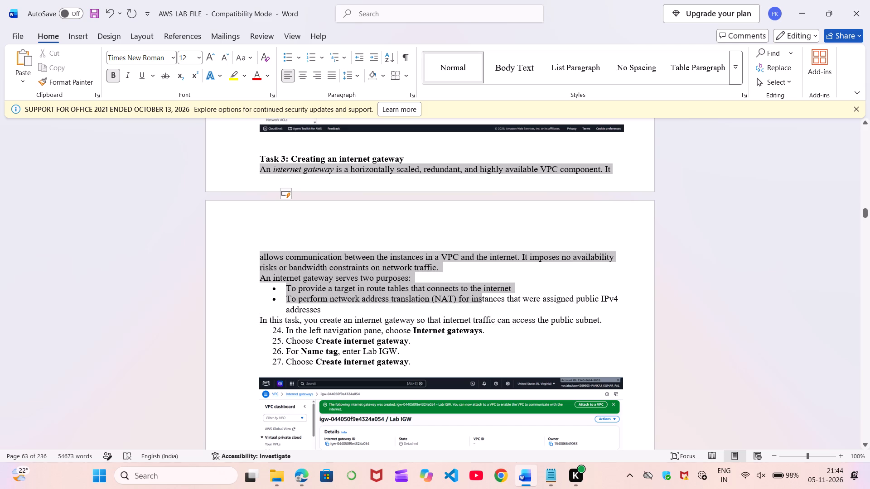
pyautogui.moveTo(556, 313); pyautogui.dragTo(604, 321)
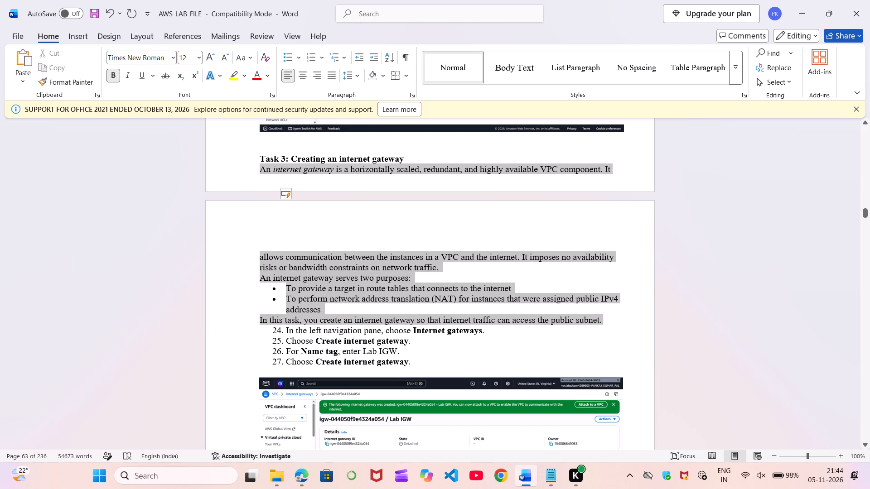
pyautogui.moveTo(604, 321); pyautogui.dragTo(608, 321)
pyautogui.press('BackSpace')
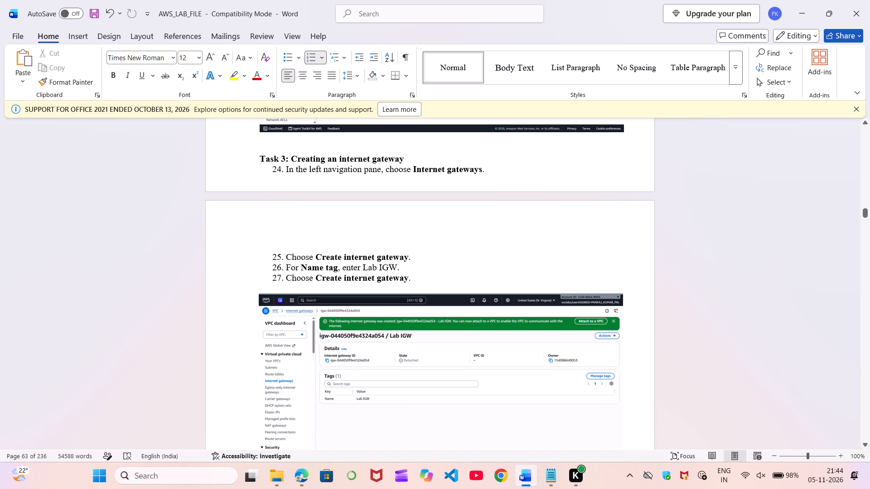
# Review the Task 3 steps, screenshots and the opening explanation of Task 4: Configuring route tables for further unneeded text.
pyautogui.scroll(1, 326, 264)
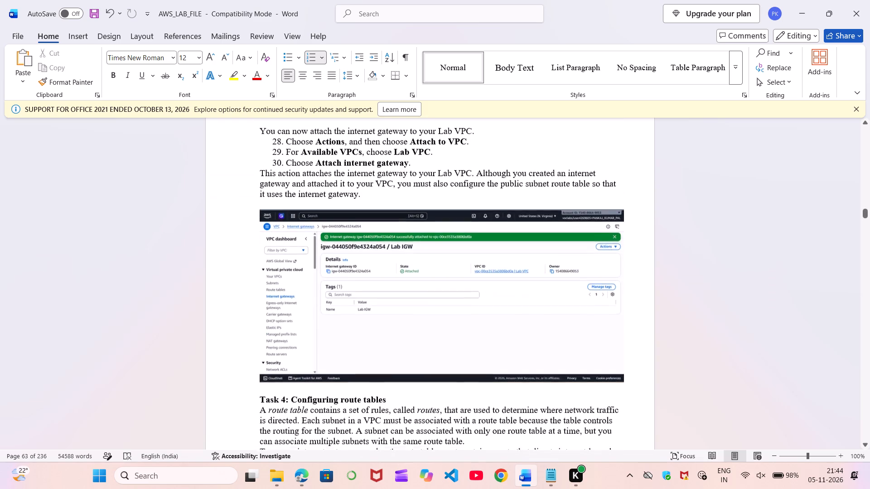
pyautogui.scroll(2, 326, 264)
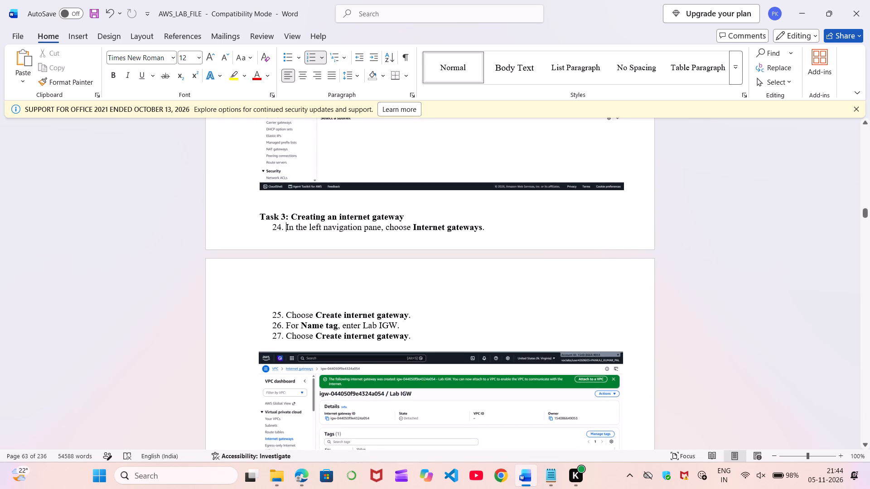
pyautogui.scroll(1, 326, 264)
pyautogui.scroll(-1, 351, 362)
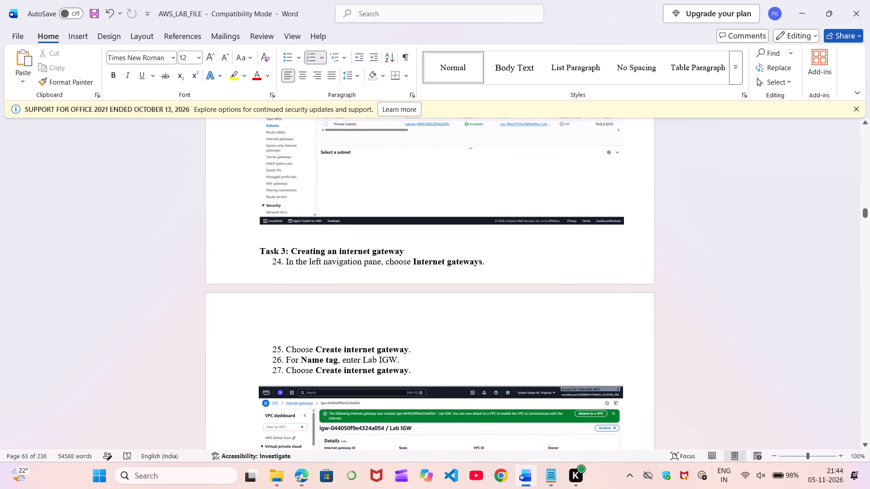
pyautogui.scroll(-3, 351, 362)
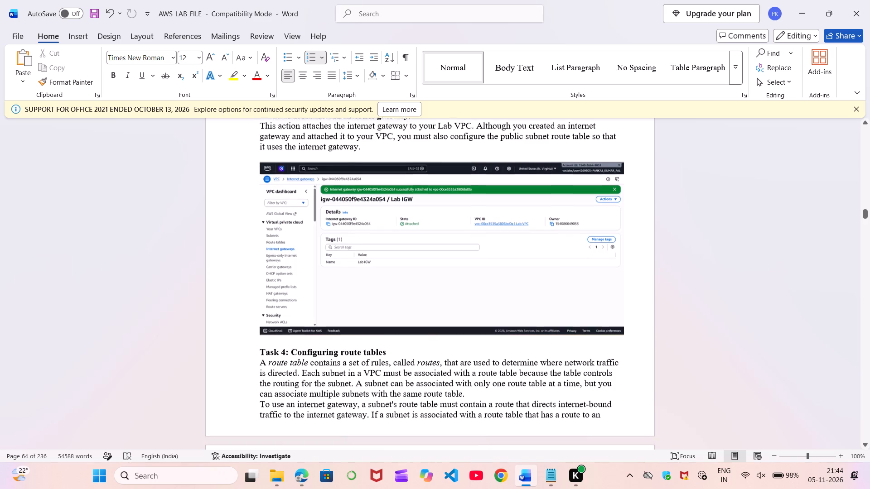
pyautogui.scroll(-2, 351, 362)
pyautogui.click(351, 362)
pyautogui.scroll(2, 351, 362)
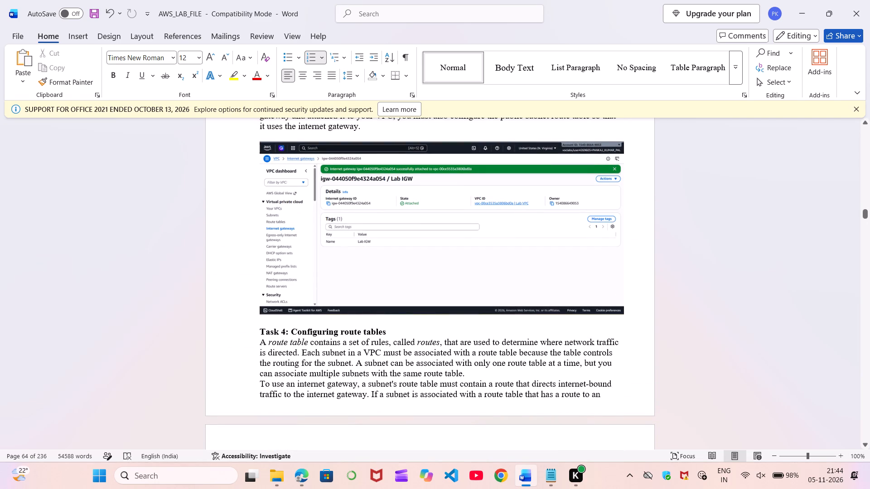
# Delete the route table explanation under the Task 4 heading, including the "In this task" sentence and its three bullets, keeping step 31.
pyautogui.moveTo(260, 342); pyautogui.dragTo(383, 457)
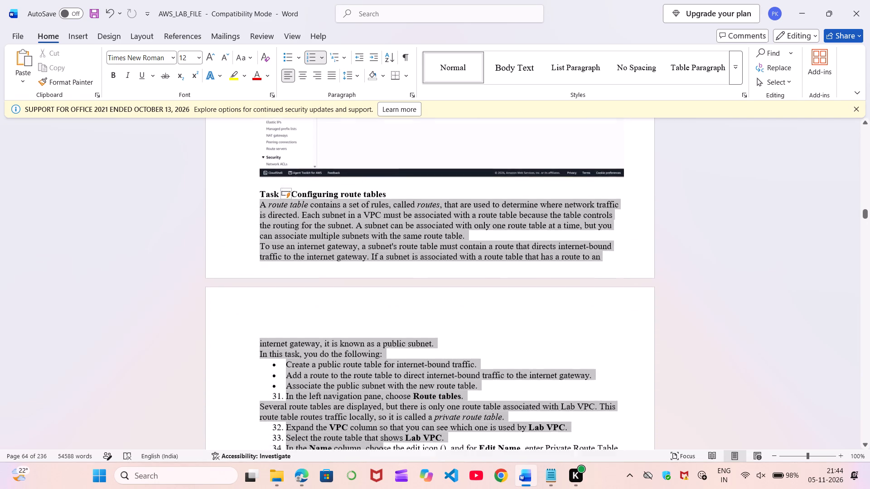
pyautogui.moveTo(383, 457); pyautogui.dragTo(450, 365)
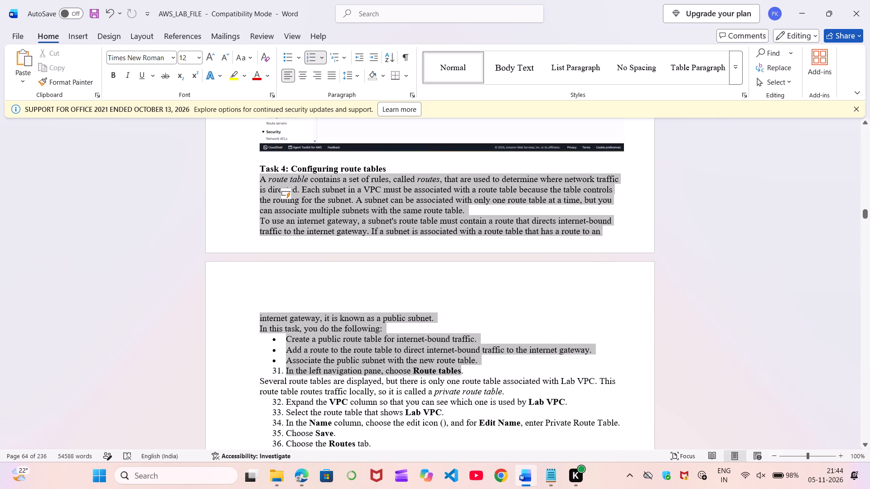
pyautogui.moveTo(450, 365); pyautogui.dragTo(481, 357)
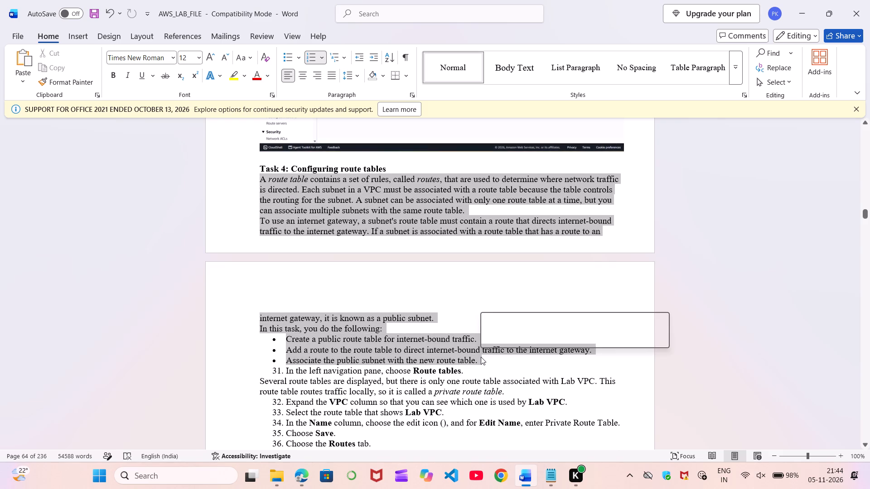
pyautogui.press('BackSpace')
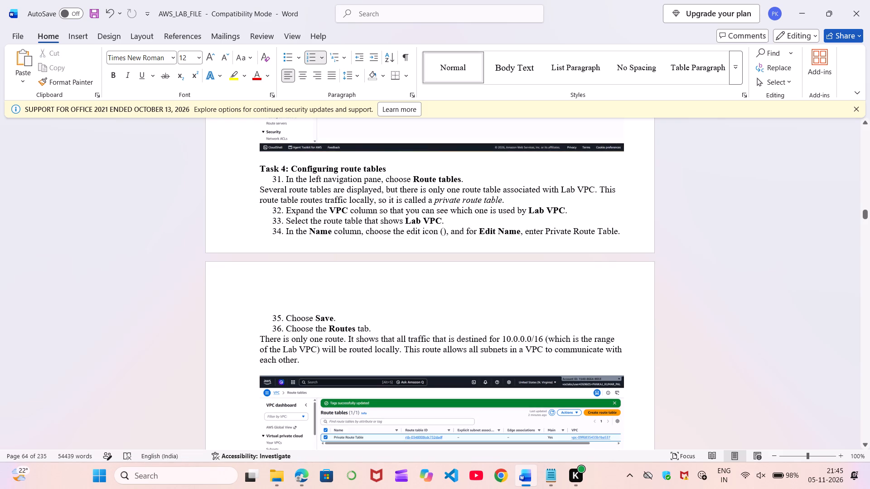
# Delete the "Several route tables are displayed" paragraph between steps 31 and 32 of Task 4.
pyautogui.moveTo(257, 187); pyautogui.dragTo(512, 188)
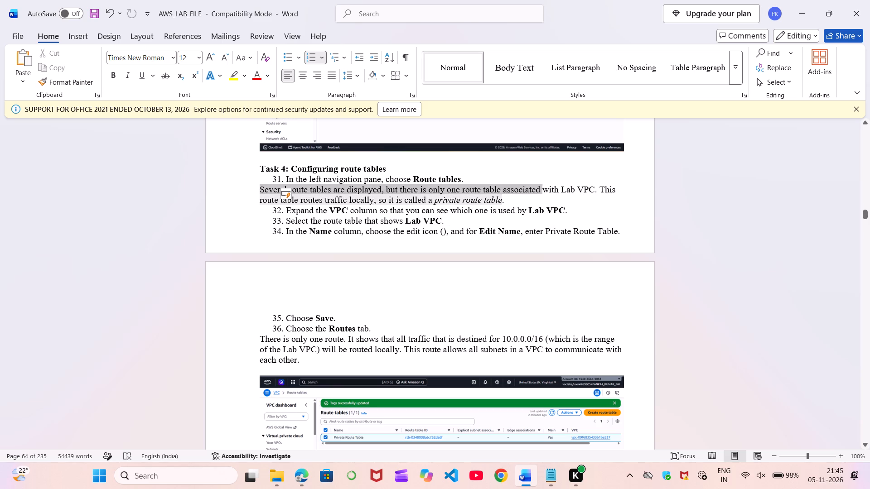
pyautogui.moveTo(512, 188); pyautogui.dragTo(512, 204)
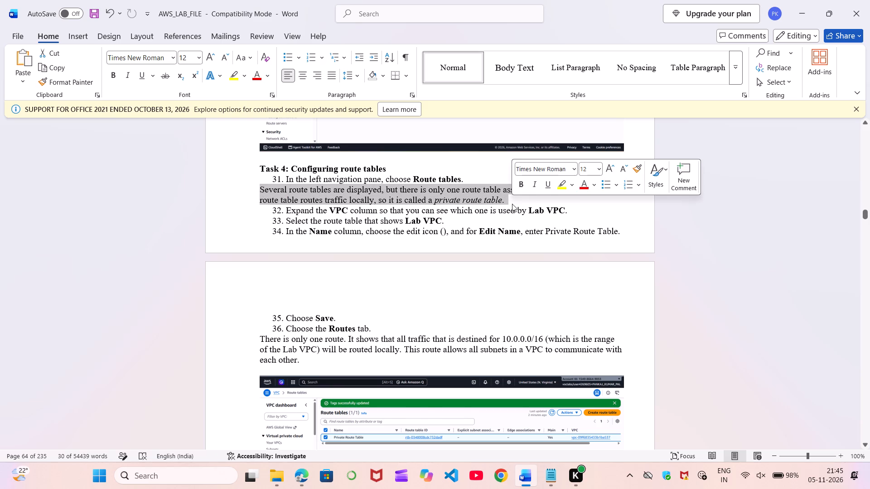
pyautogui.press('BackSpace')
# Delete the "There is only one route" paragraph and the blank line after it, between step 36 and the Private Route Table screenshot.
pyautogui.scroll(-1, 414, 303)
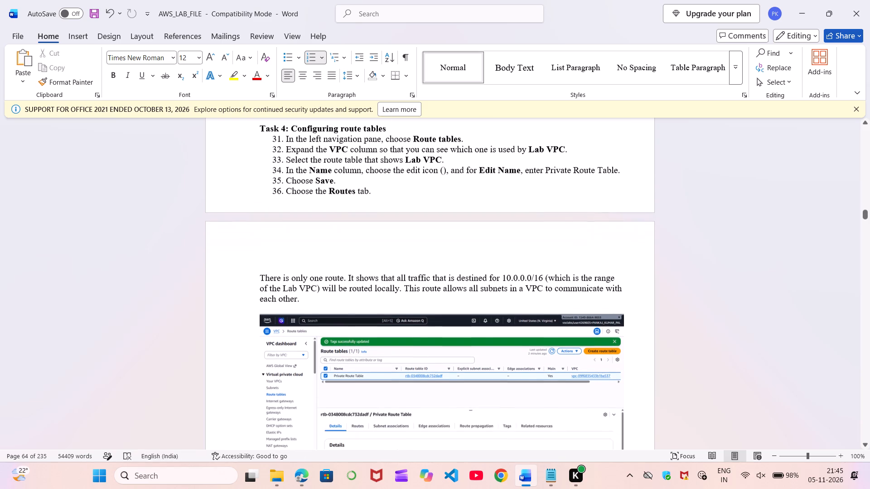
pyautogui.scroll(-1, 414, 303)
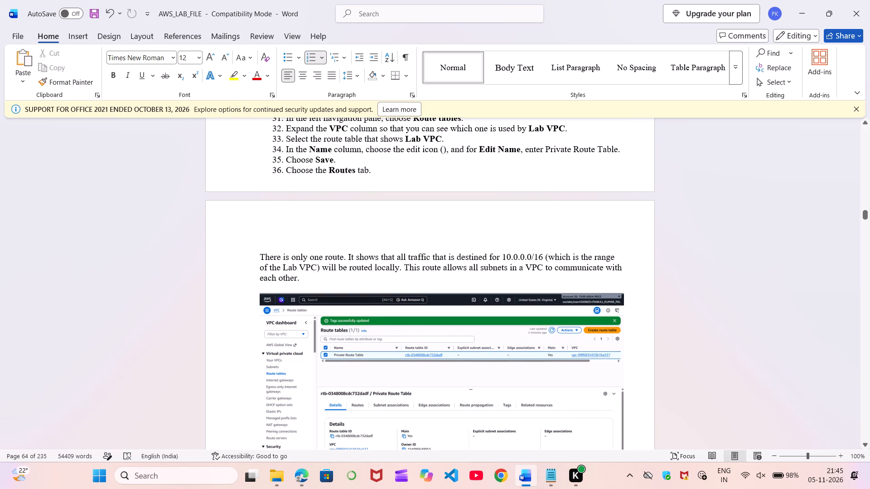
pyautogui.moveTo(260, 250); pyautogui.dragTo(325, 290)
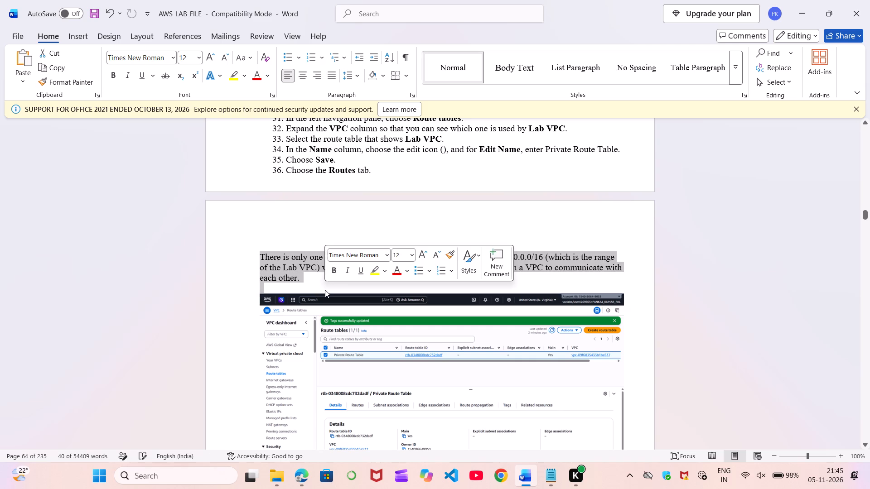
pyautogui.press('BackSpace')
# Review the remaining Task 4 steps and screenshots and the opening explanation of Task 5 for further unneeded text.
pyautogui.scroll(-1, 325, 290)
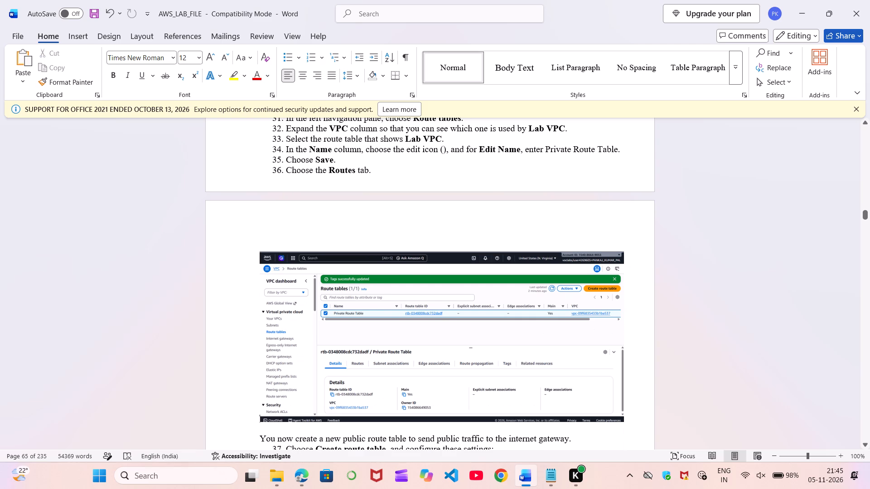
pyautogui.scroll(-3, 325, 290)
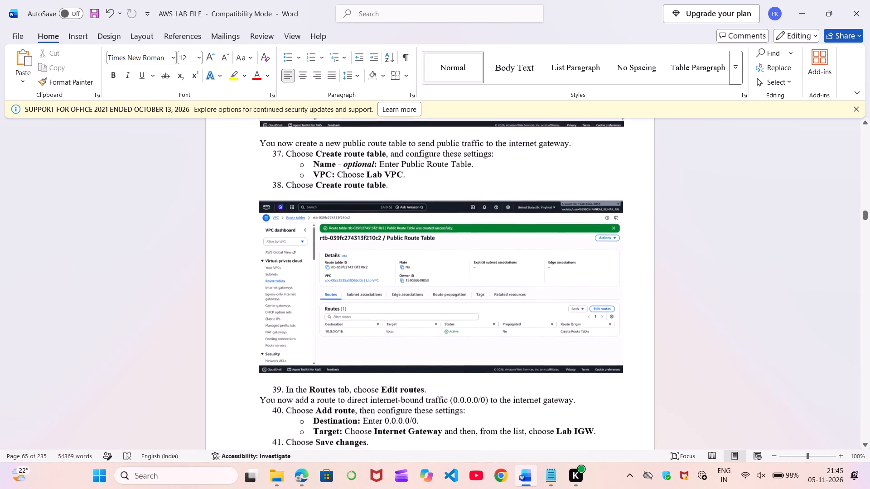
pyautogui.scroll(-4, 325, 290)
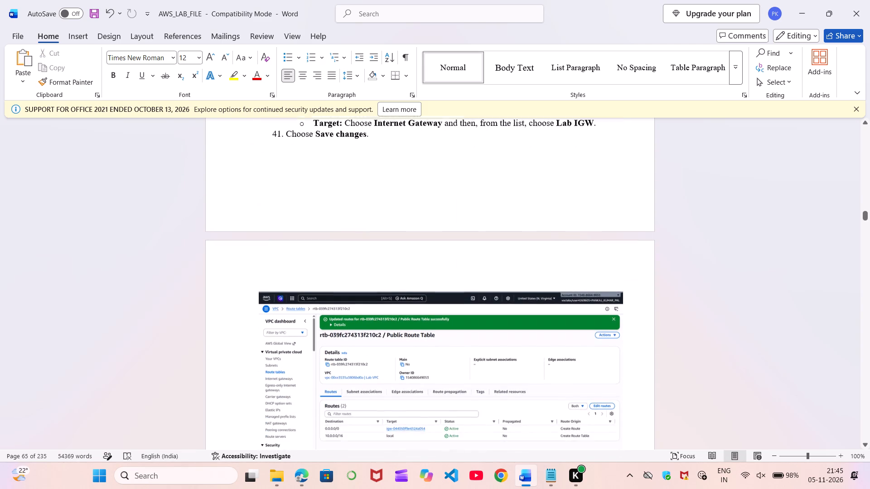
pyautogui.scroll(-2, 325, 290)
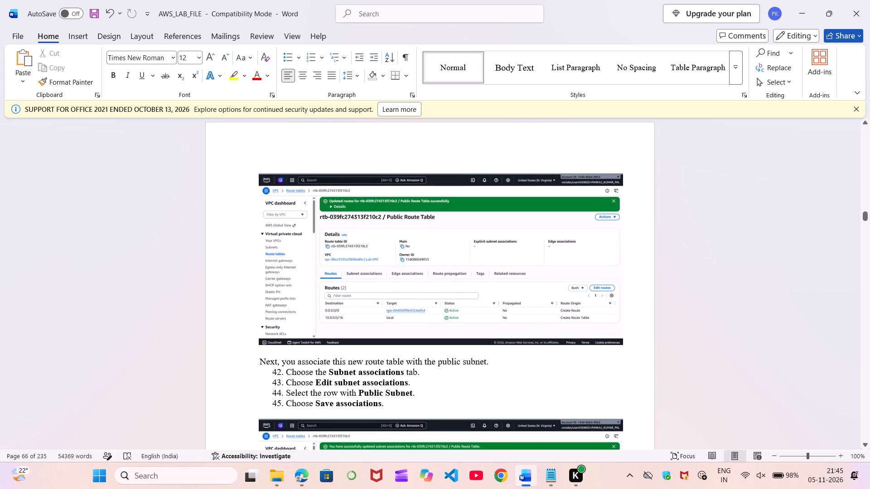
pyautogui.scroll(-3, 325, 290)
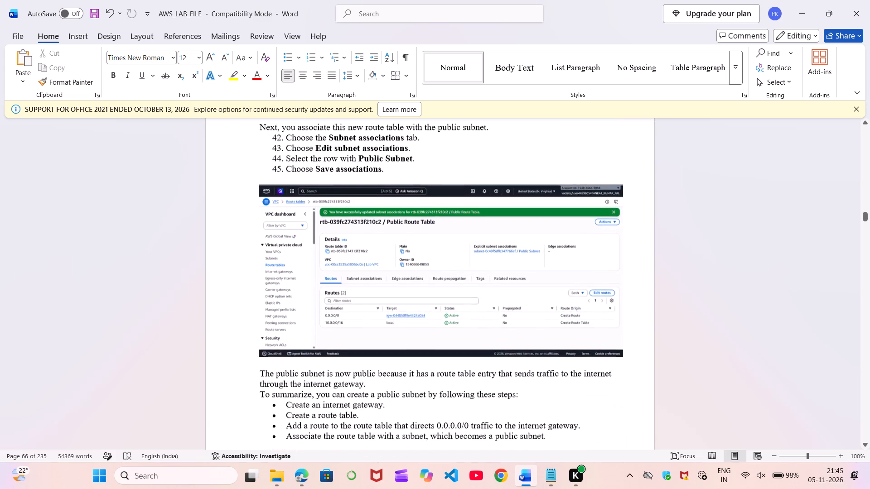
pyautogui.scroll(-1, 325, 290)
pyautogui.scroll(1, 325, 290)
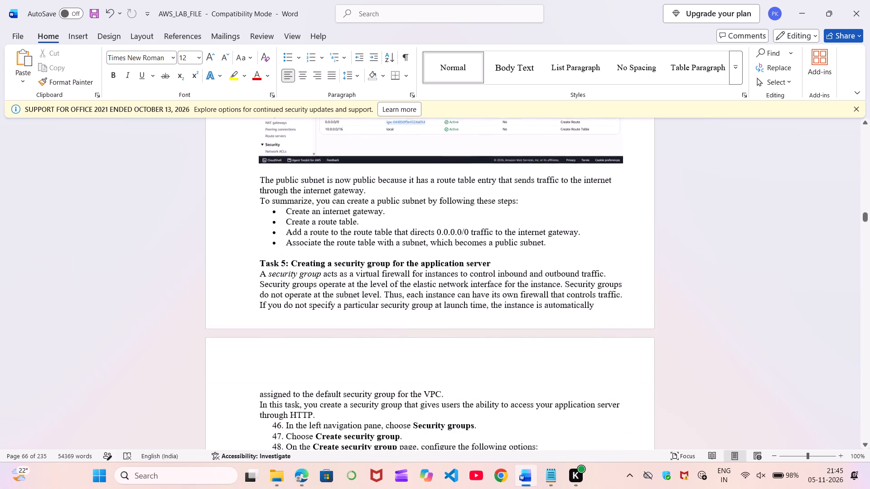
pyautogui.scroll(2, 325, 290)
pyautogui.scroll(-2, 325, 290)
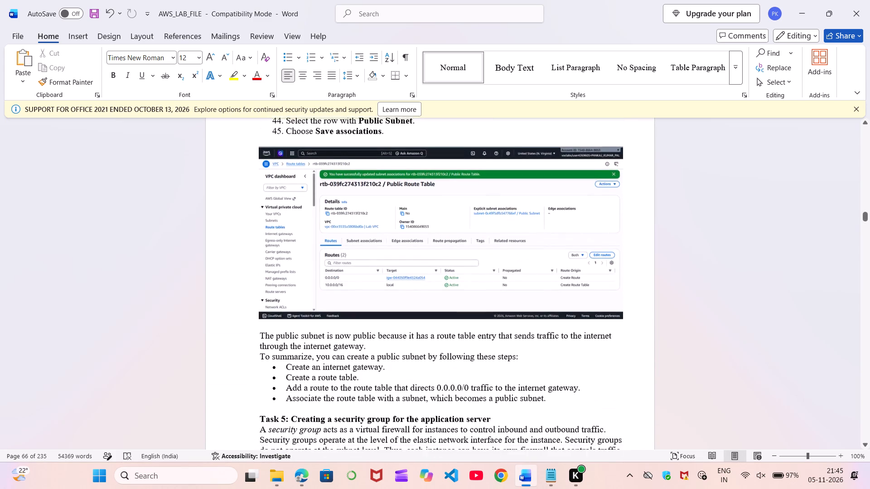
pyautogui.scroll(-2, 325, 290)
pyautogui.scroll(1, 325, 290)
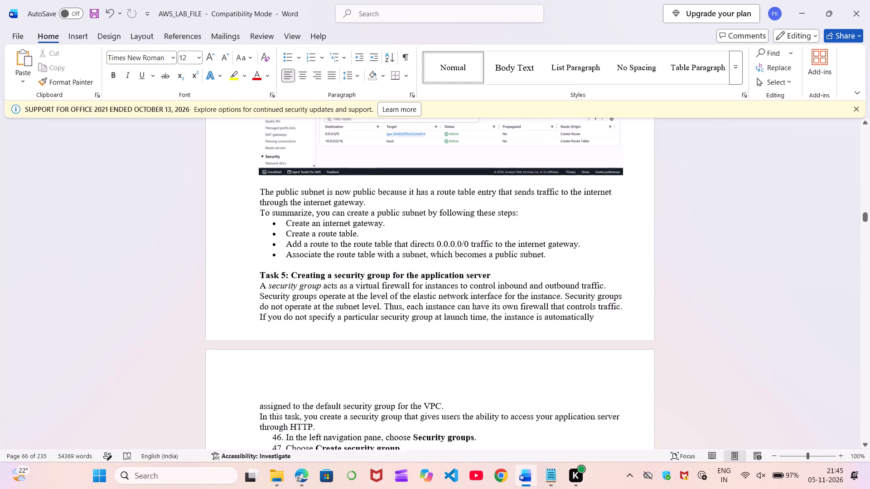
pyautogui.scroll(1, 325, 290)
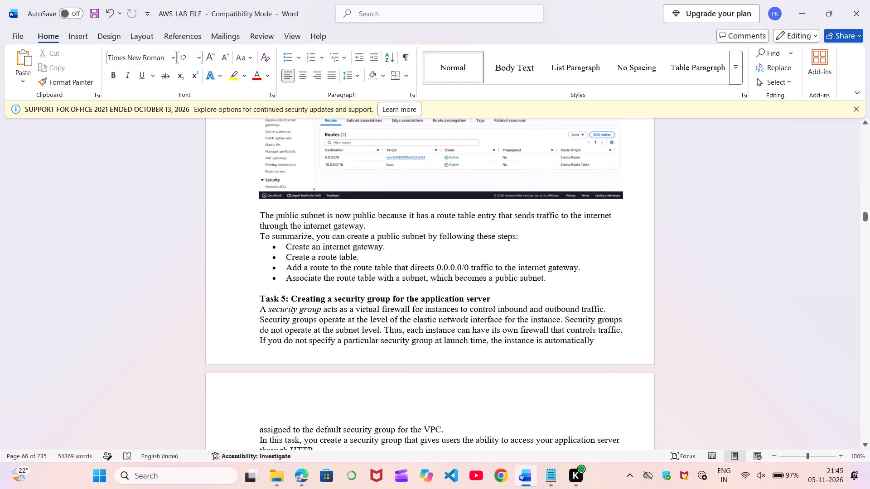
# Delete the public subnet explanation and the "To summarize" sentence with its four bullets below the last Task 4 screenshot.
pyautogui.moveTo(262, 215); pyautogui.dragTo(594, 278)
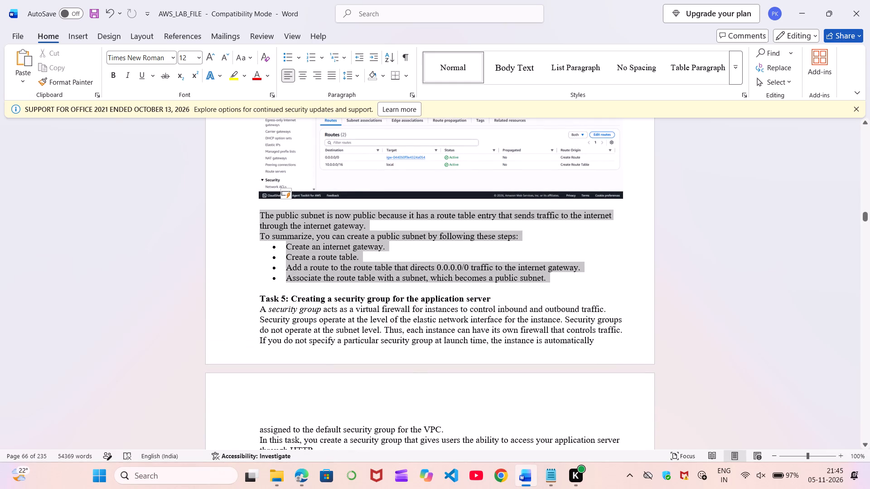
pyautogui.moveTo(594, 278); pyautogui.dragTo(639, 278)
pyautogui.press('BackSpace')
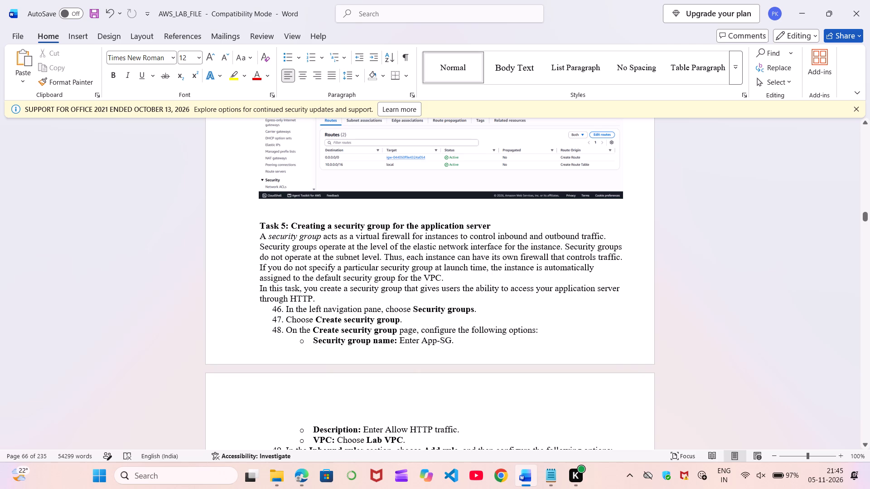
# Delete the security group explanation under the Task 5 heading, including the leftover period and empty line before step 46.
pyautogui.moveTo(259, 239); pyautogui.dragTo(314, 300)
pyautogui.press('BackSpace')
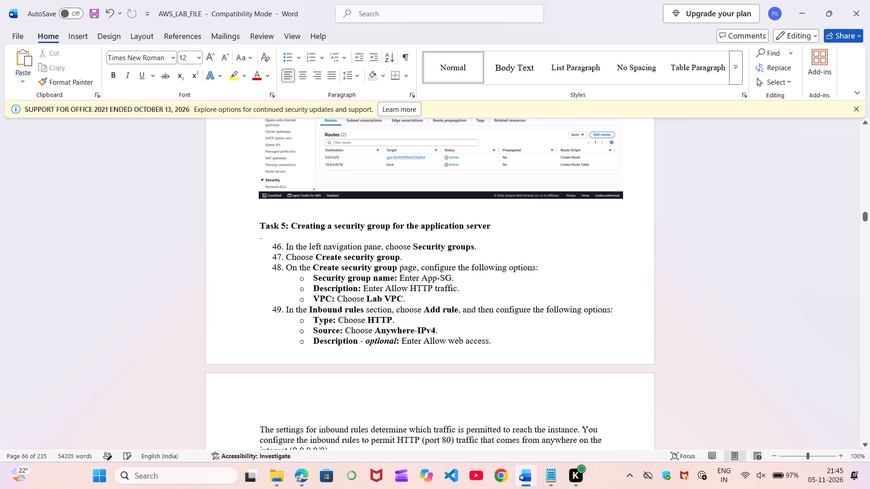
pyautogui.press('Right')
pyautogui.press('BackSpace')
pyautogui.press('BackSpace')
pyautogui.press('BackSpace')
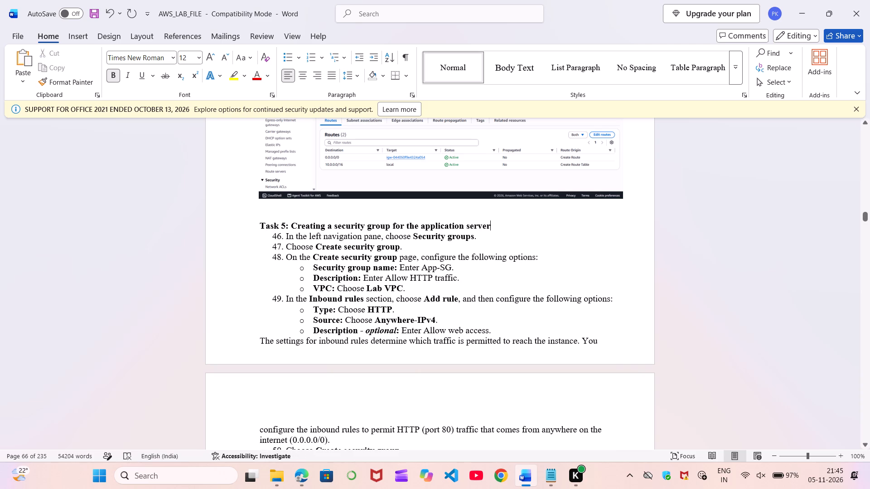
# Delete the role note, the User data bullet and its full script under step 53 of Task 6, keeping the Summary bullet.
pyautogui.scroll(-1, 329, 317)
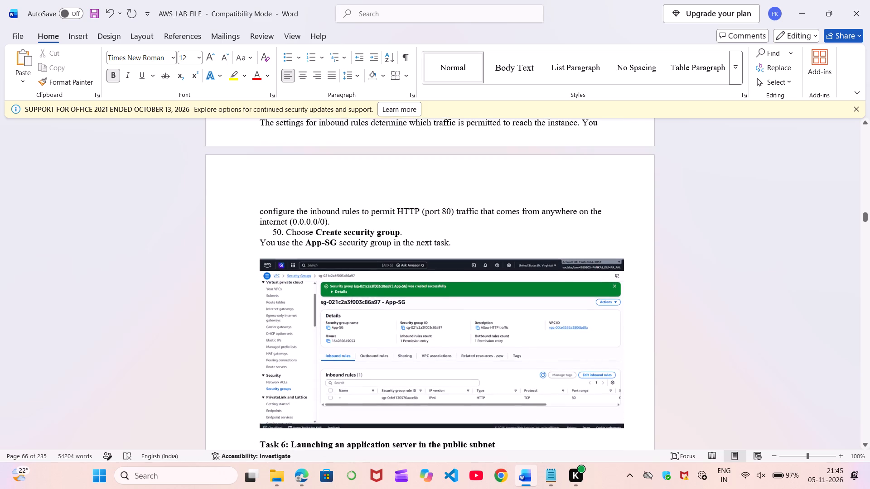
pyautogui.scroll(-3, 329, 317)
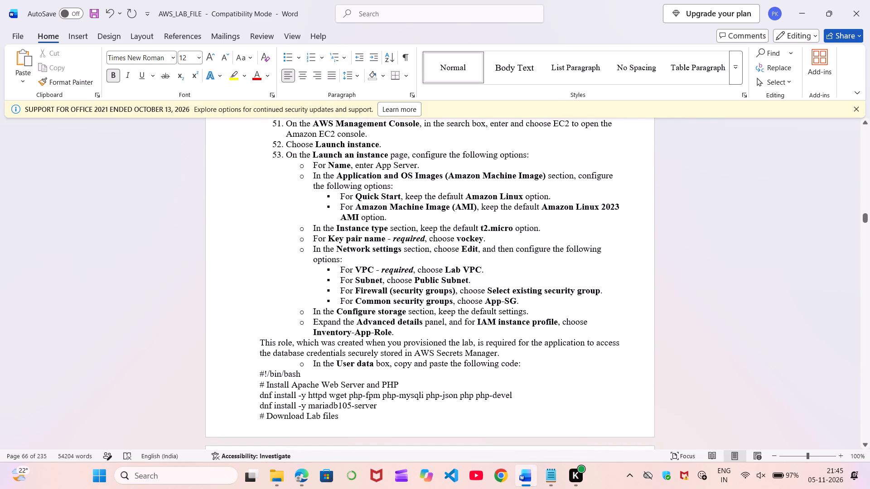
pyautogui.scroll(1, 329, 317)
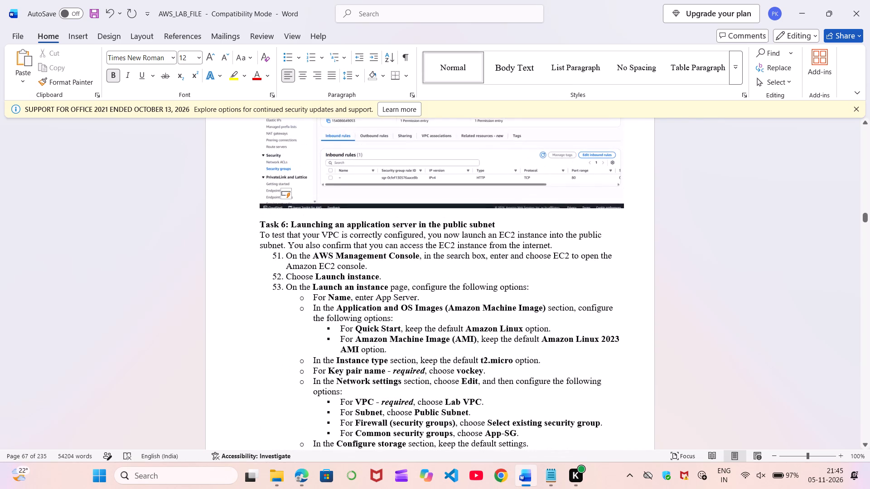
pyautogui.scroll(2, 329, 317)
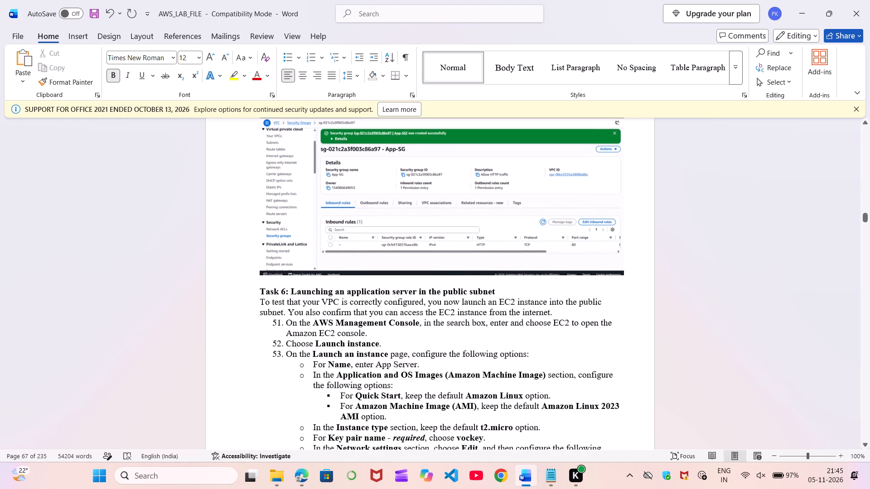
pyautogui.scroll(-2, 313, 327)
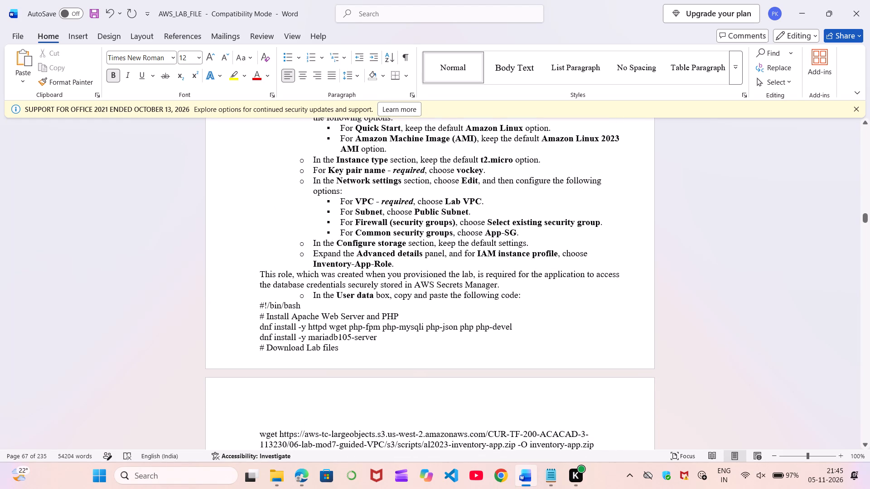
pyautogui.moveTo(258, 274); pyautogui.dragTo(329, 354)
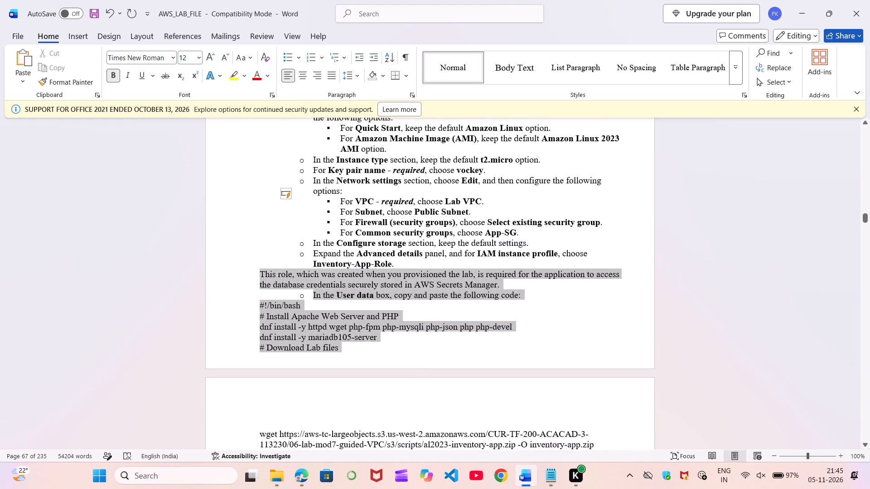
pyautogui.moveTo(329, 354); pyautogui.dragTo(462, 453)
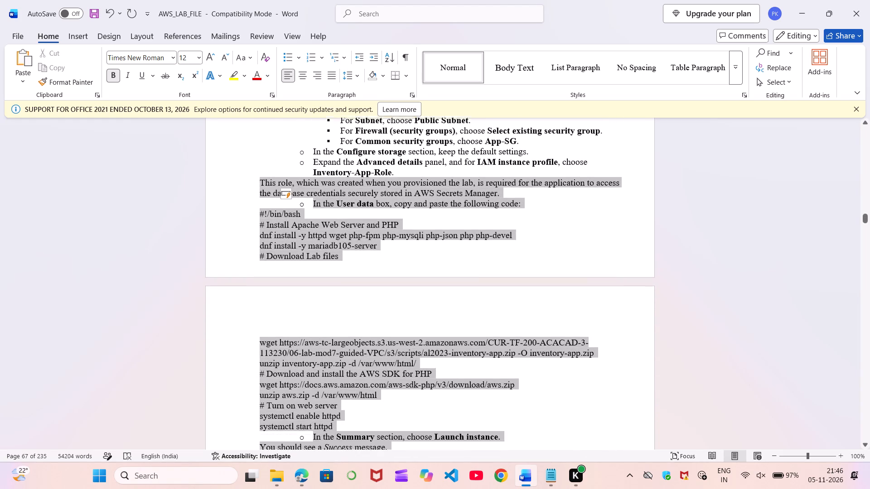
pyautogui.moveTo(462, 453); pyautogui.dragTo(445, 395)
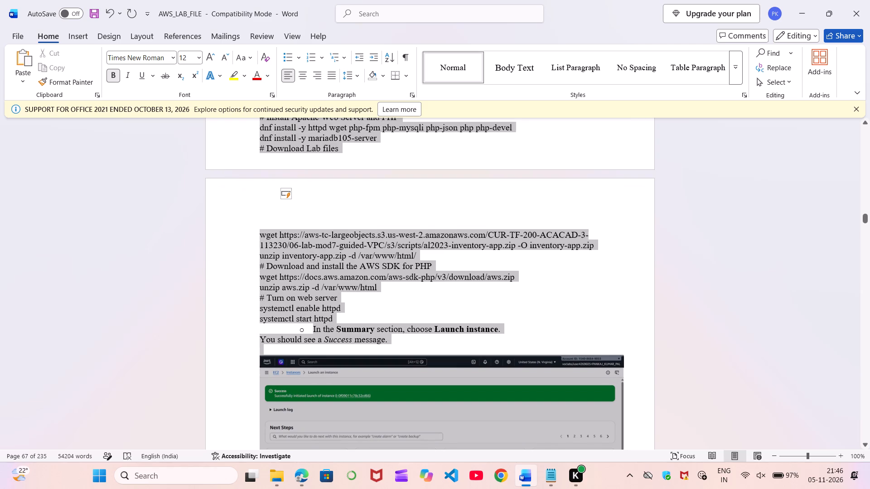
pyautogui.moveTo(445, 395); pyautogui.dragTo(470, 322)
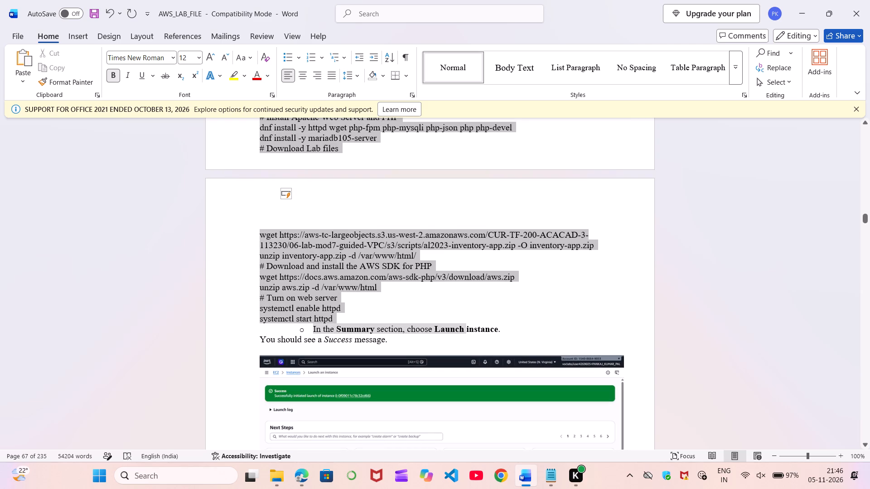
pyautogui.moveTo(470, 322); pyautogui.dragTo(478, 323)
pyautogui.moveTo(478, 323); pyautogui.dragTo(475, 318)
pyautogui.press('BackSpace')
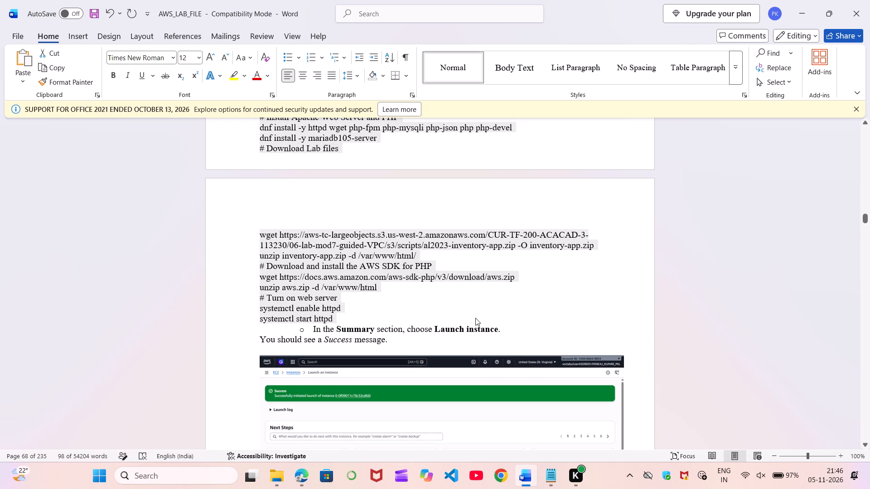
pyautogui.scroll(3, 475, 318)
pyautogui.scroll(-1, 475, 318)
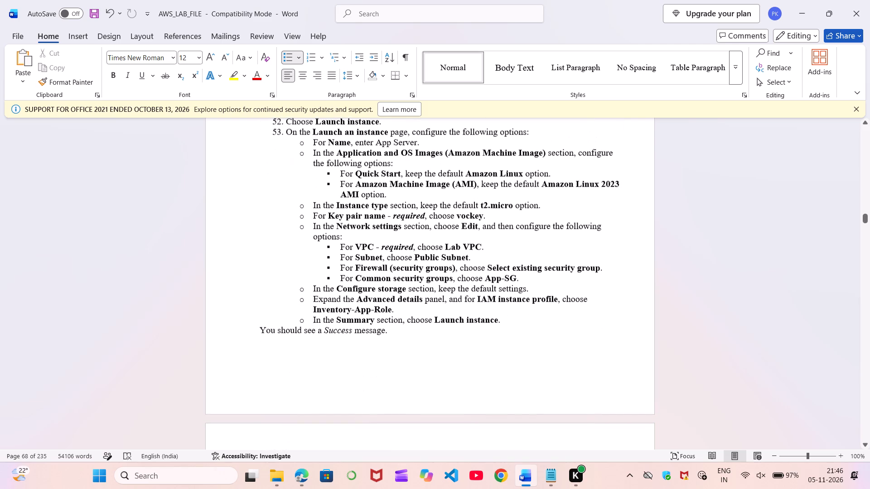
# Review the rest of Lab 7, from Task 6 through the Conclusion to the Lab 8 heading, for further unneeded text and blank space.
pyautogui.scroll(-4, 475, 318)
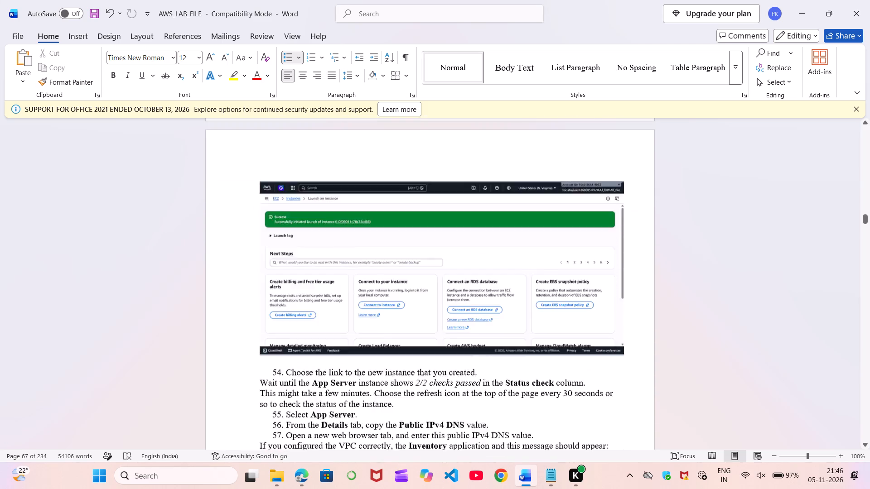
pyautogui.scroll(-3, 475, 318)
pyautogui.scroll(1, 475, 318)
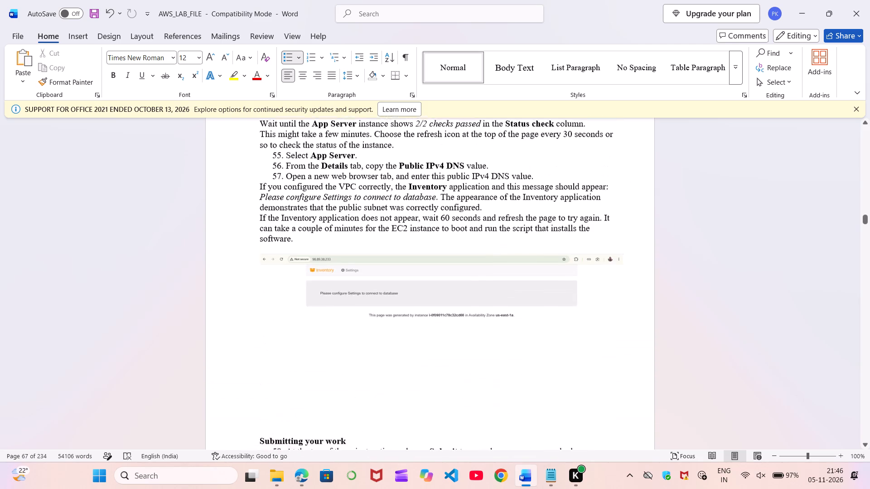
pyautogui.scroll(1, 475, 318)
pyautogui.scroll(-3, 475, 318)
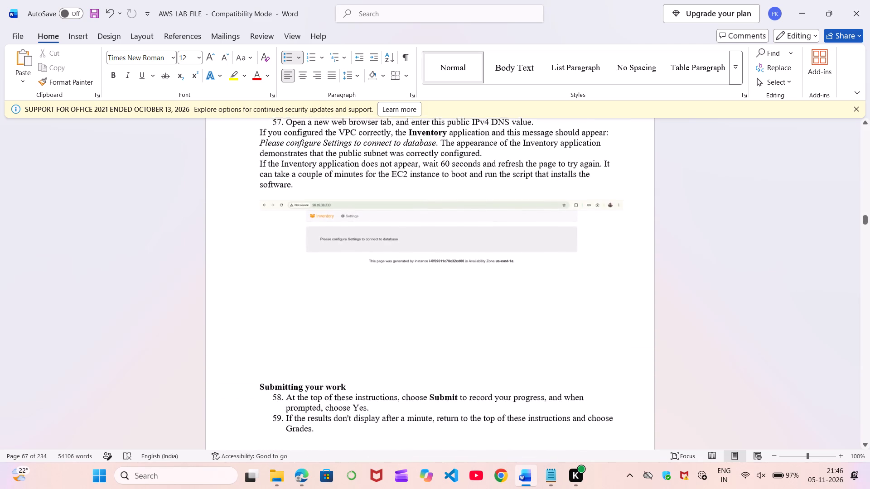
pyautogui.scroll(-4, 475, 318)
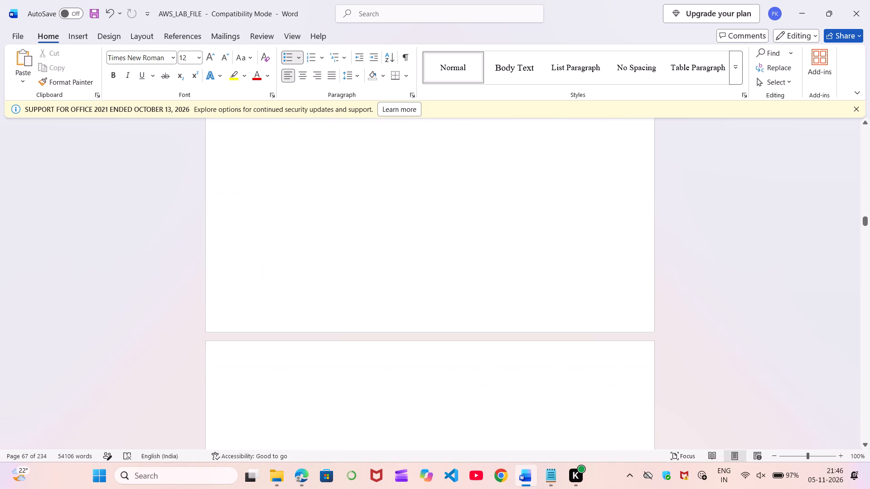
pyautogui.scroll(2, 475, 318)
pyautogui.scroll(-4, 475, 318)
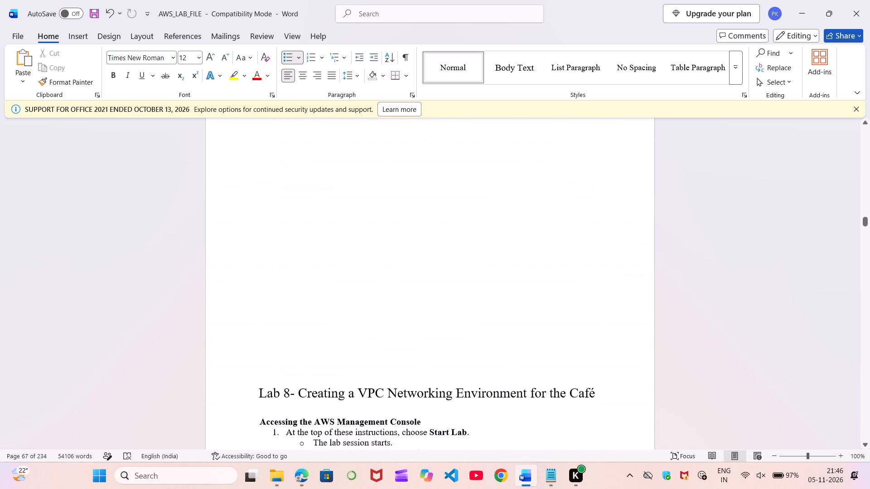
pyautogui.scroll(7, 475, 318)
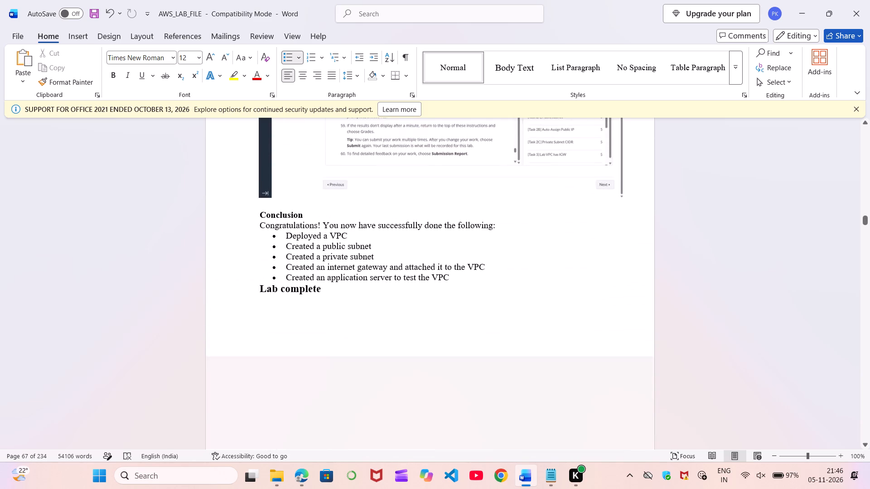
pyautogui.scroll(3, 475, 318)
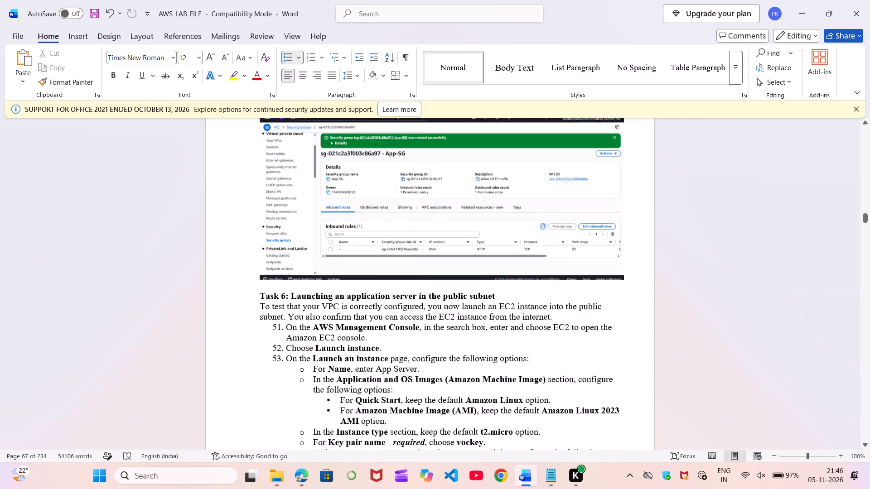
pyautogui.scroll(3, 475, 318)
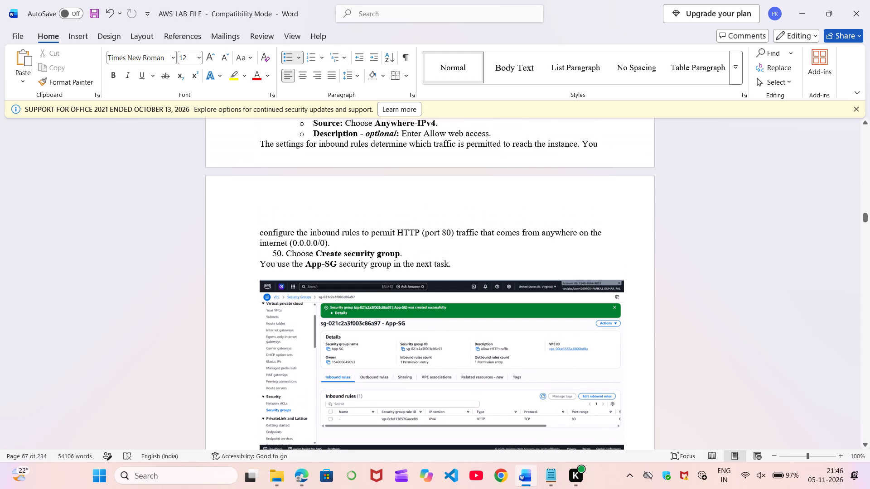
pyautogui.scroll(1, 475, 318)
pyautogui.scroll(-3, 475, 318)
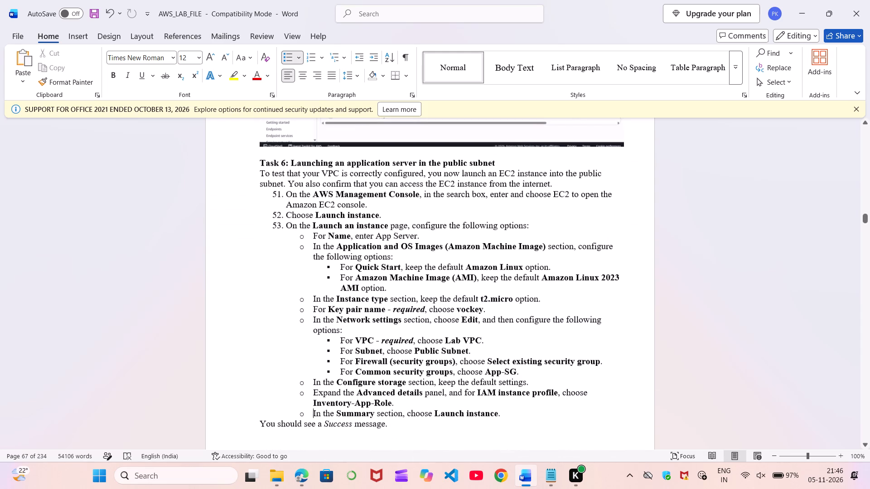
# Delete the note about waiting for the App Server status checks and refreshing the page, between steps 54 and 55.
pyautogui.scroll(-6, 475, 318)
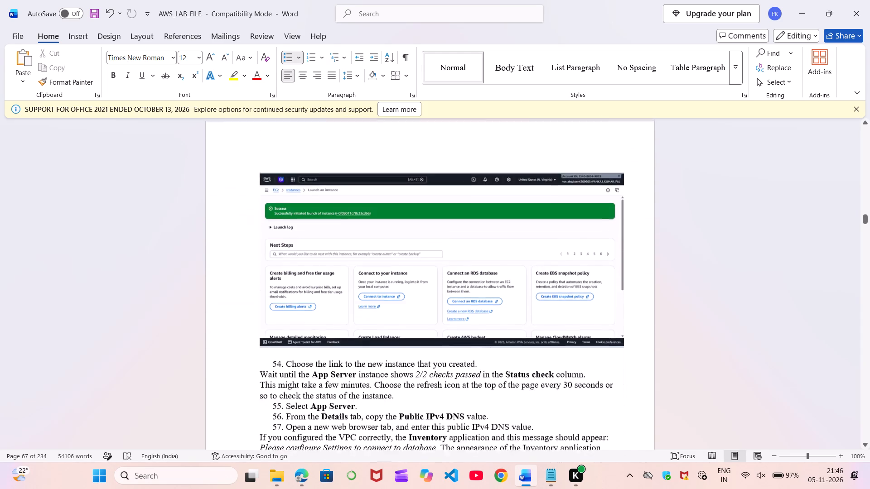
pyautogui.scroll(-4, 475, 318)
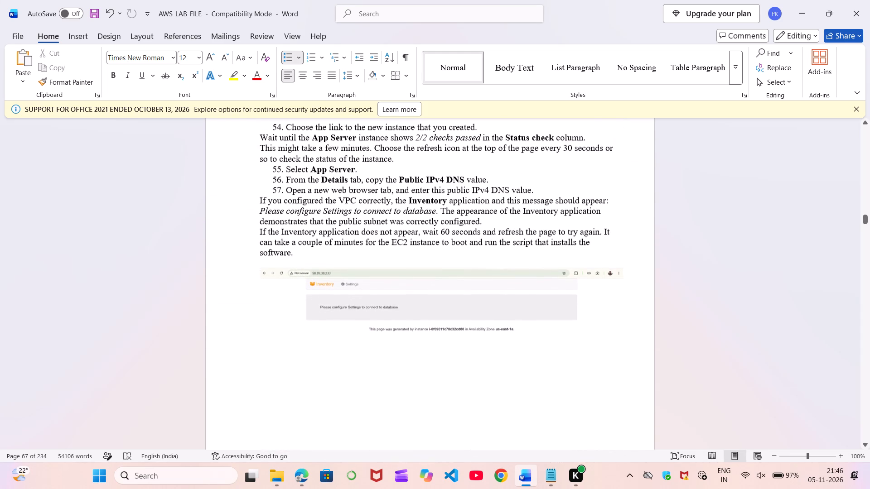
pyautogui.scroll(1, 291, 221)
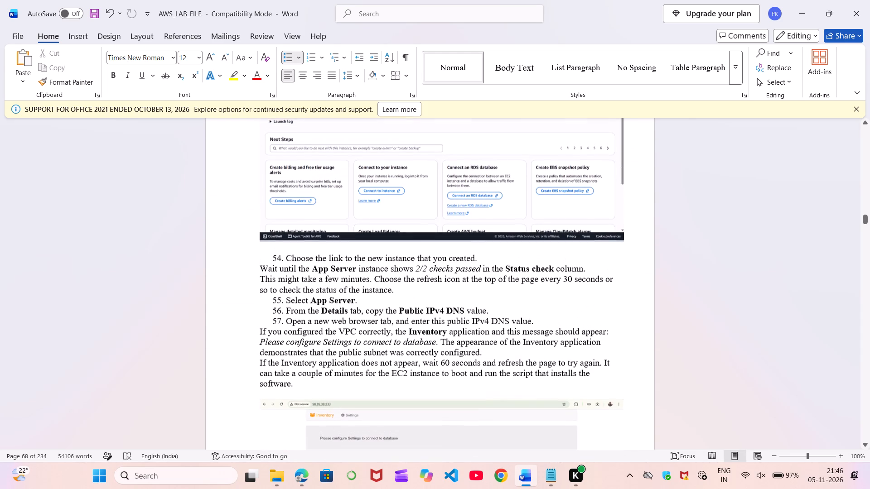
pyautogui.moveTo(255, 266); pyautogui.dragTo(387, 296)
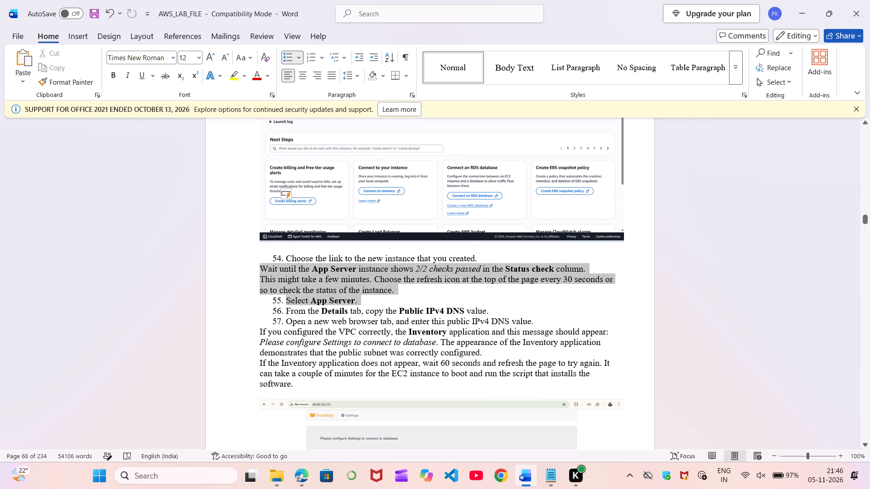
pyautogui.moveTo(387, 296); pyautogui.dragTo(396, 293)
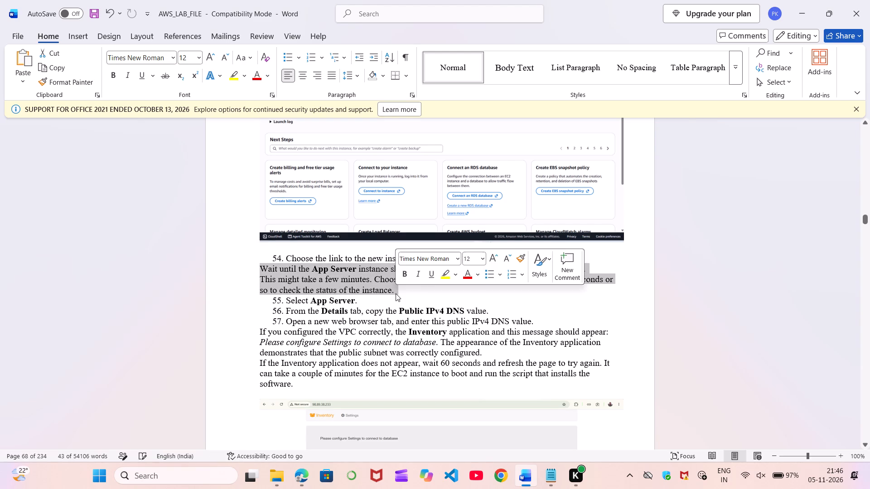
pyautogui.press('BackSpace')
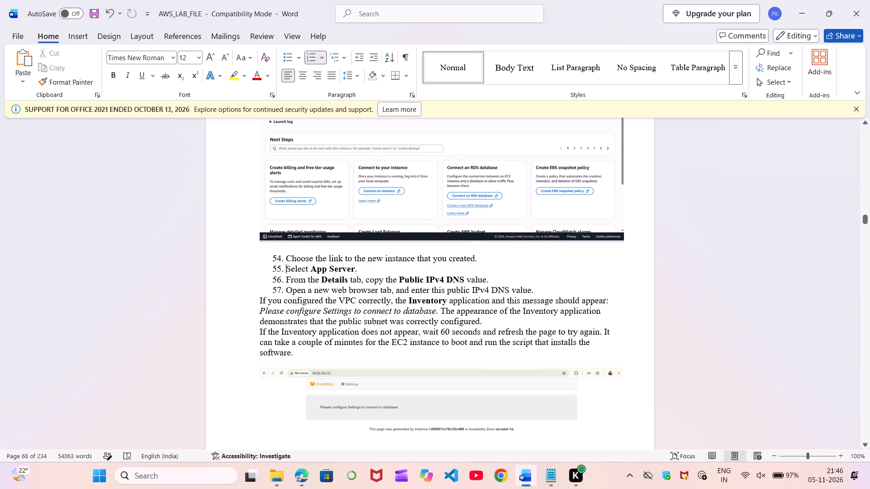
# Delete the two explanatory paragraphs about the Inventory application appearing, between step 57 and its screenshot.
pyautogui.moveTo(260, 298); pyautogui.dragTo(304, 358)
pyautogui.press('BackSpace')
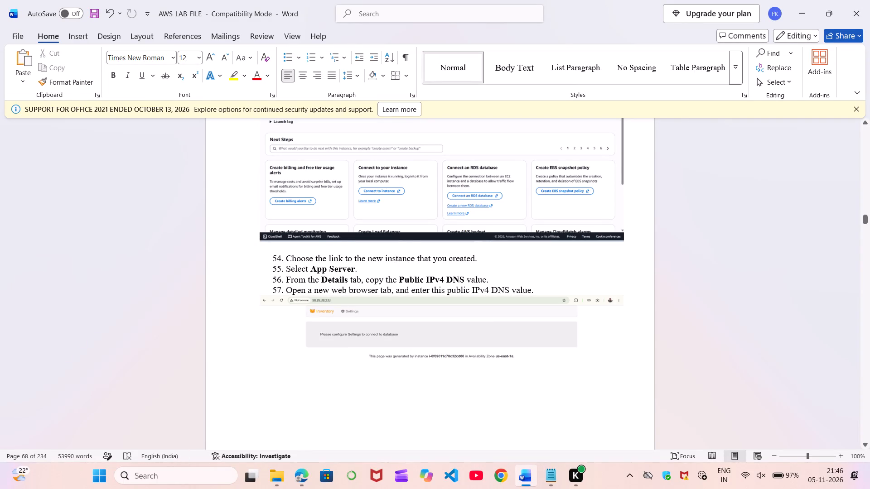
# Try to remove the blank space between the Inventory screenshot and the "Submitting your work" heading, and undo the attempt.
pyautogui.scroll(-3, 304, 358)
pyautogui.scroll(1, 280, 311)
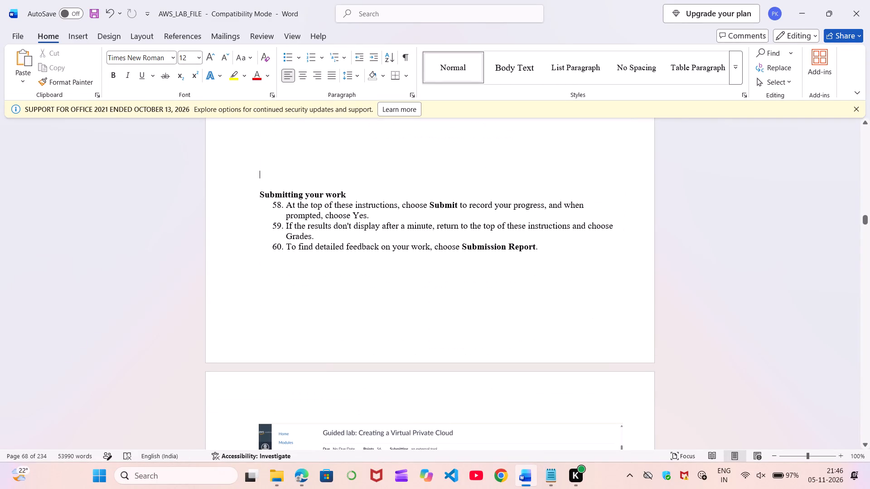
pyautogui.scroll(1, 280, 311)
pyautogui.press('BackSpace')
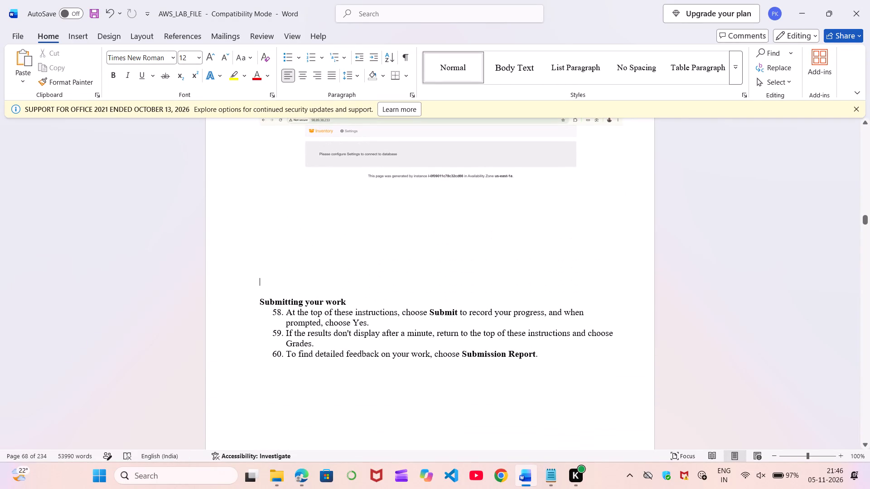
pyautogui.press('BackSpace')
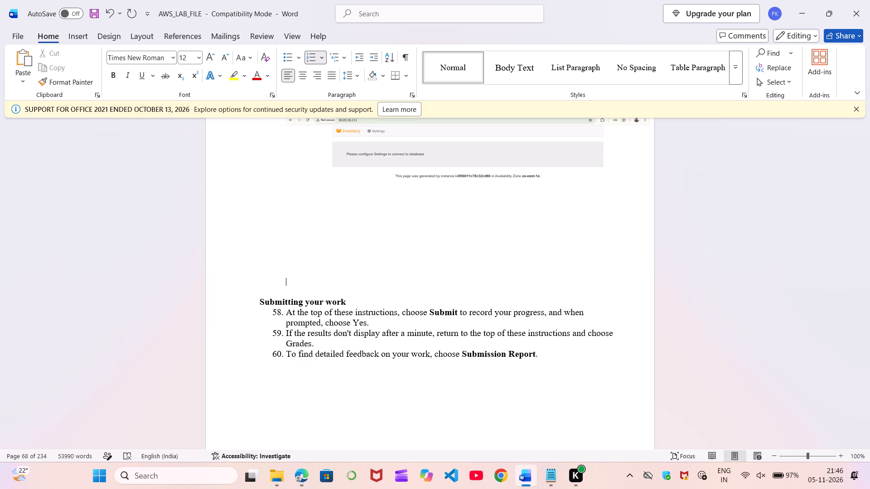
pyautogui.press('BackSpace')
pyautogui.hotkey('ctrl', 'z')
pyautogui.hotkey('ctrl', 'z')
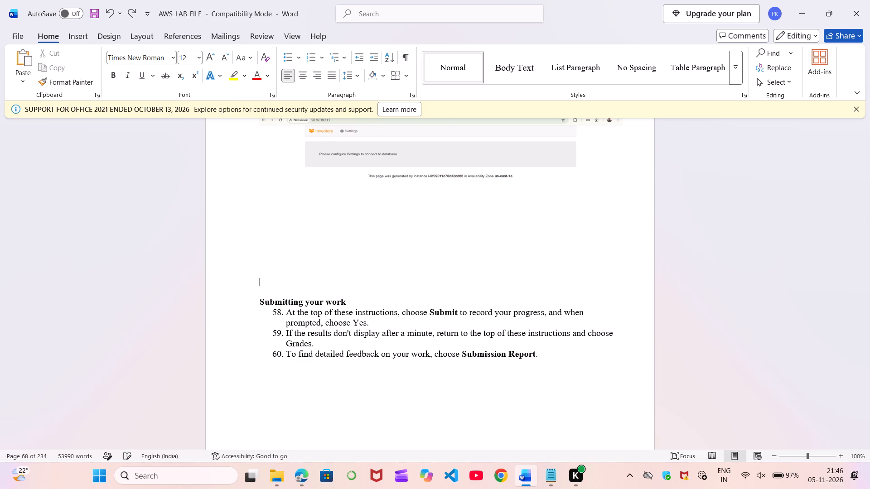
# Delete the empty lines above the "Lab 8- Creating a VPC Networking Environment for the Café" heading.
pyautogui.scroll(3, 280, 311)
pyautogui.scroll(-2, 280, 311)
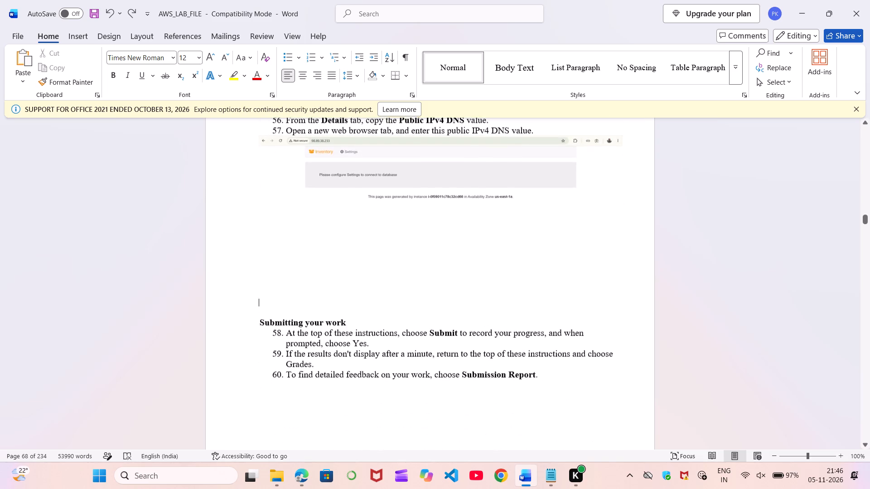
pyautogui.scroll(-3, 280, 311)
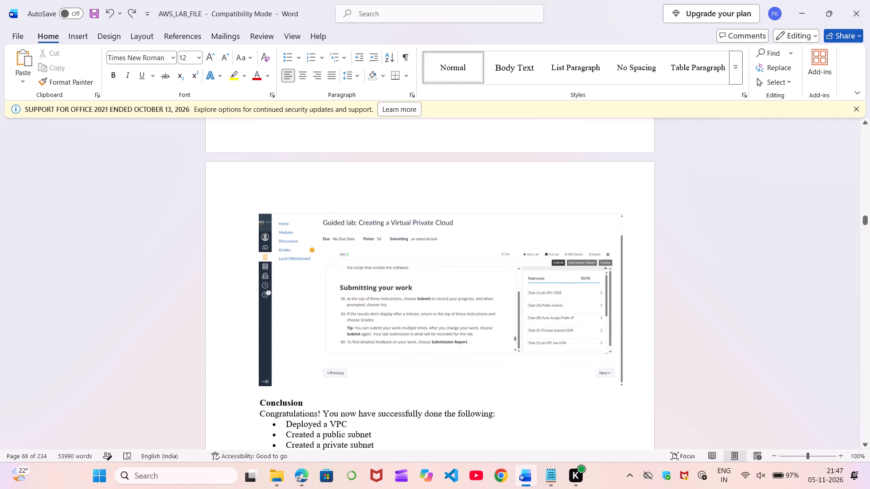
pyautogui.scroll(-4, 280, 311)
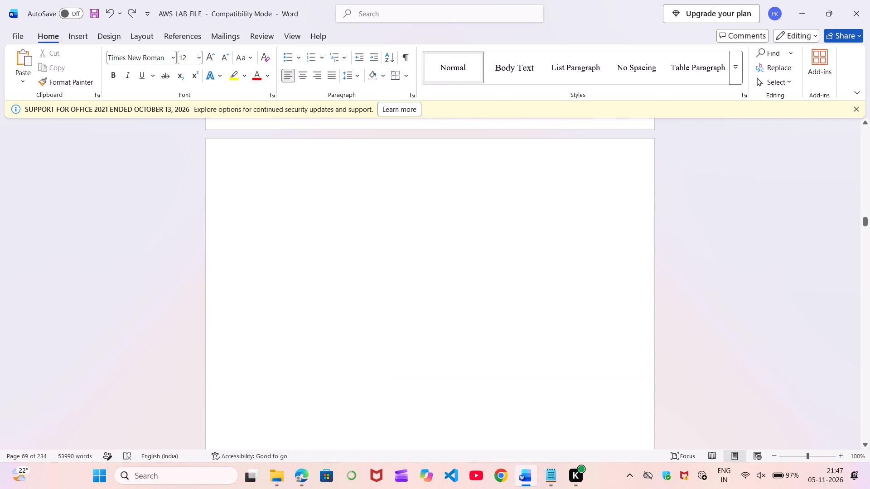
pyautogui.scroll(-1, 280, 311)
pyautogui.click(267, 242)
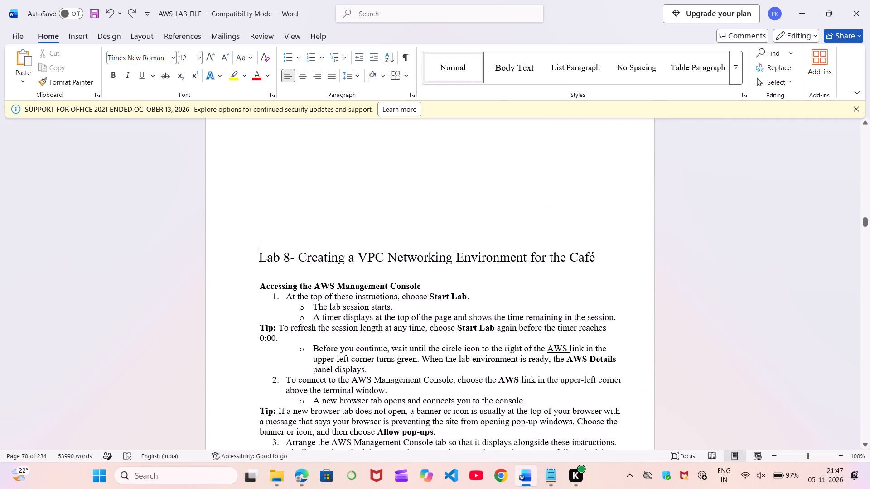
pyautogui.press('BackSpace')
pyautogui.press('BackSpace')
pyautogui.press('BackSpace')
pyautogui.press('BackSpace')
pyautogui.press('BackSpace')
pyautogui.press('BackSpace')
pyautogui.press('BackSpace')
pyautogui.press('BackSpace')
pyautogui.press('BackSpace')
pyautogui.press('BackSpace')
pyautogui.press('BackSpace')
pyautogui.press('BackSpace')
pyautogui.press('BackSpace')
pyautogui.press('BackSpace')
pyautogui.press('BackSpace')
pyautogui.press('BackSpace')
pyautogui.press('BackSpace')
pyautogui.press('BackSpace')
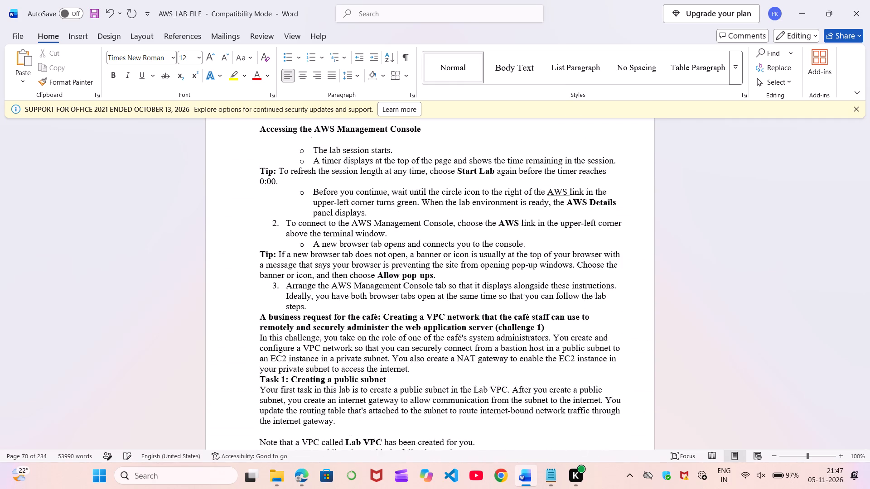
pyautogui.scroll(3, 267, 242)
pyautogui.press('BackSpace')
pyautogui.press('BackSpace')
pyautogui.press('BackSpace')
pyautogui.press('BackSpace')
pyautogui.press('BackSpace')
pyautogui.press('BackSpace')
pyautogui.press('BackSpace')
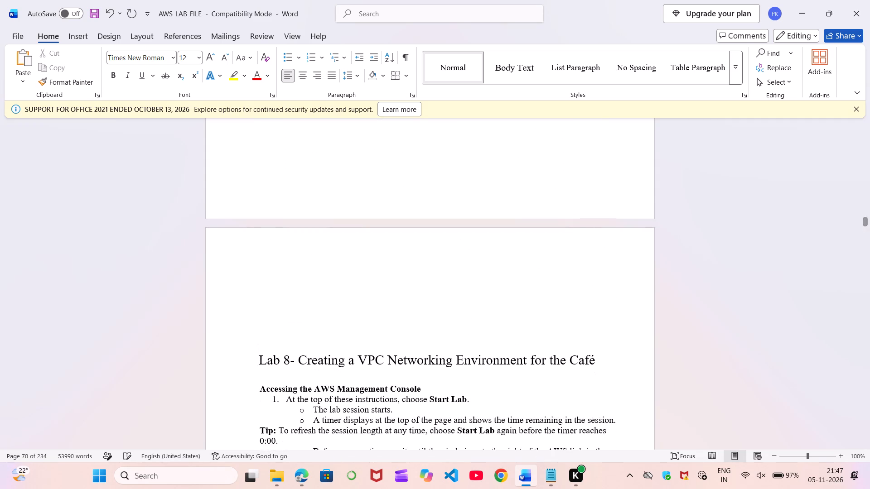
pyautogui.press('BackSpace')
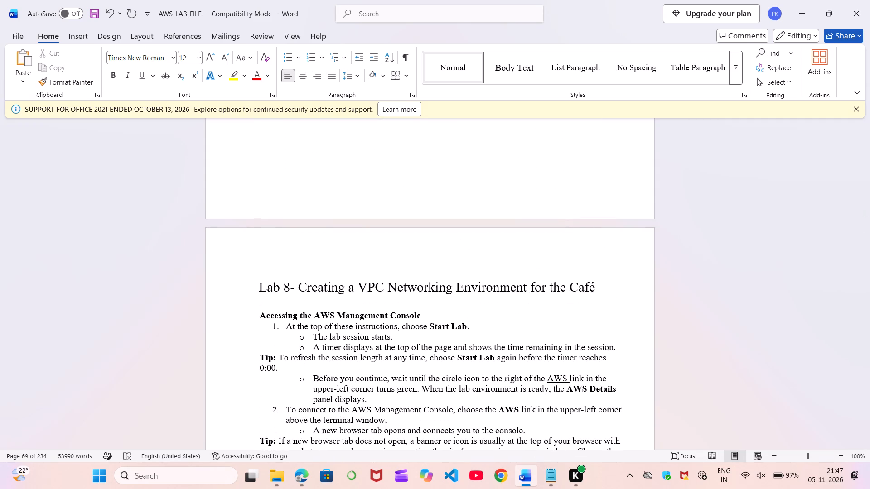
# Delete the lab session, timer and "Before you continue" bullets and the session-length Tip under step 1 of Lab 8.
pyautogui.scroll(-2, 267, 242)
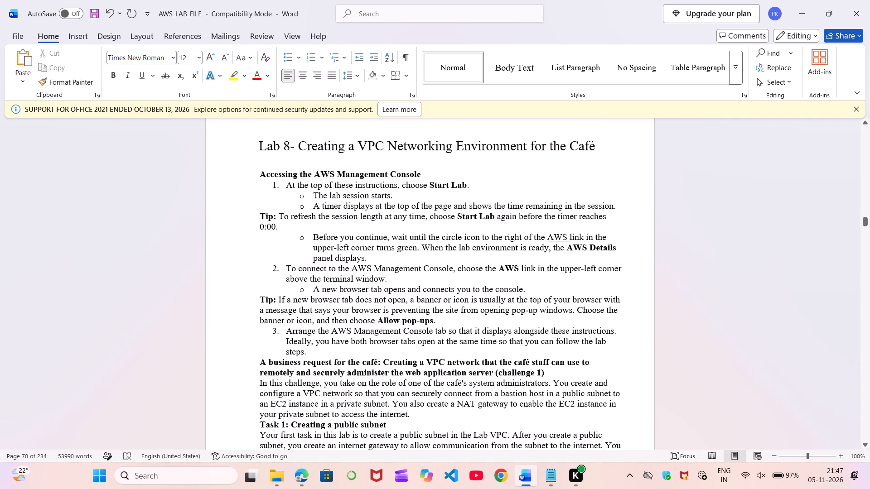
pyautogui.moveTo(294, 197); pyautogui.dragTo(367, 246)
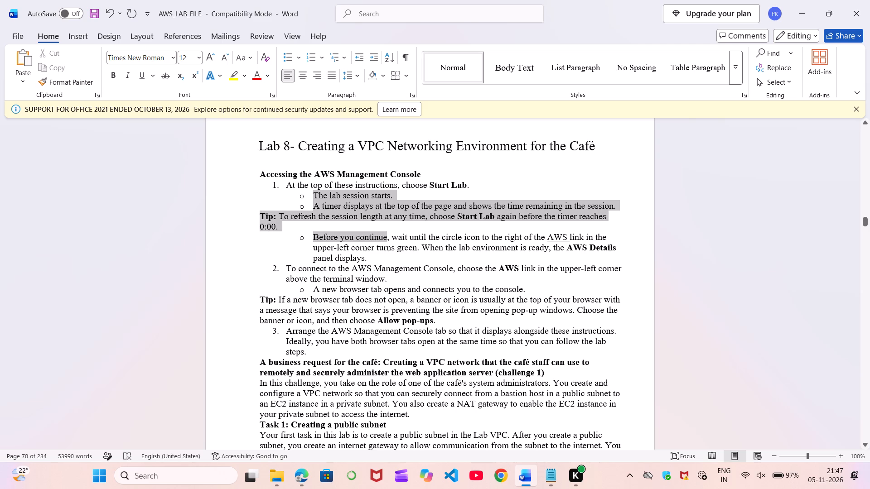
pyautogui.moveTo(367, 246); pyautogui.dragTo(373, 258)
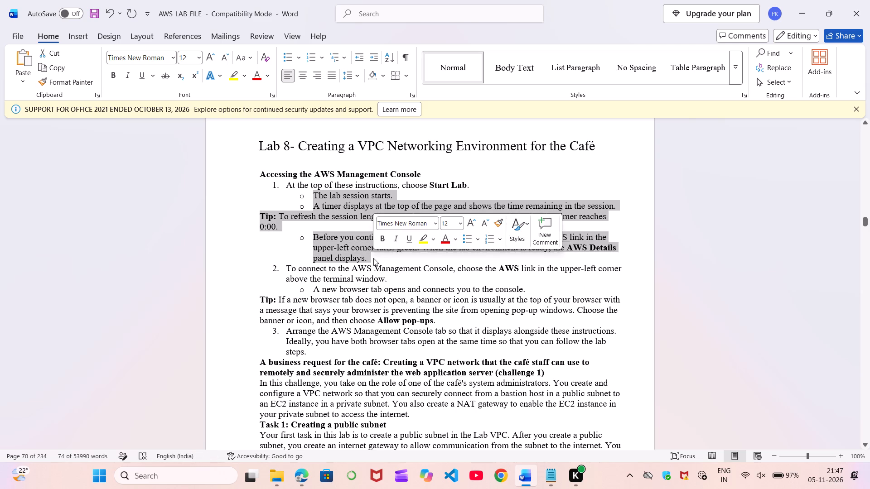
pyautogui.press('BackSpace')
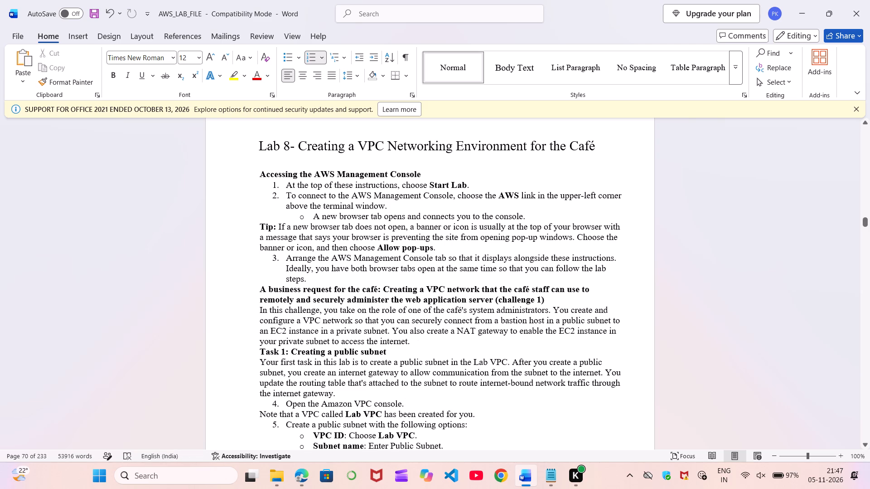
# Delete the "A new browser tab opens" bullet and the pop-up Tip under step 2 of Lab 8.
pyautogui.moveTo(300, 217); pyautogui.dragTo(380, 239)
pyautogui.moveTo(380, 239); pyautogui.dragTo(306, 243)
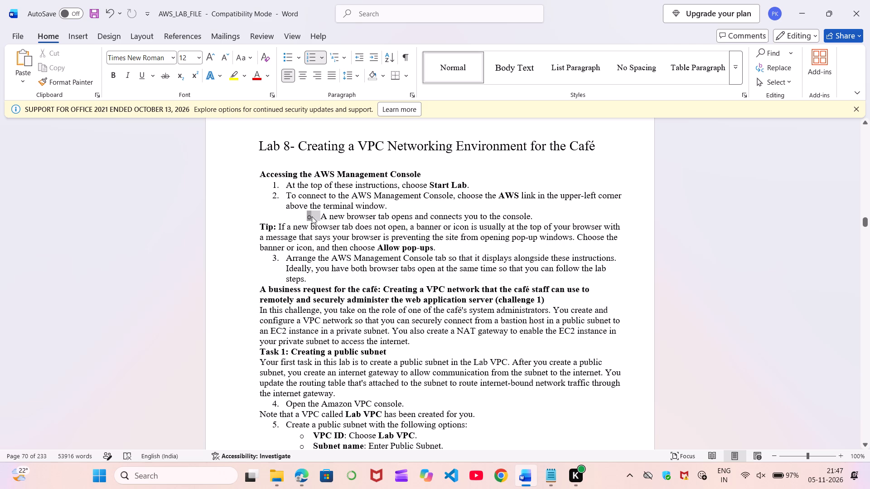
pyautogui.click(312, 216)
pyautogui.moveTo(311, 217); pyautogui.dragTo(304, 217)
pyautogui.click(304, 217)
pyautogui.click(304, 217)
pyautogui.press('BackSpace')
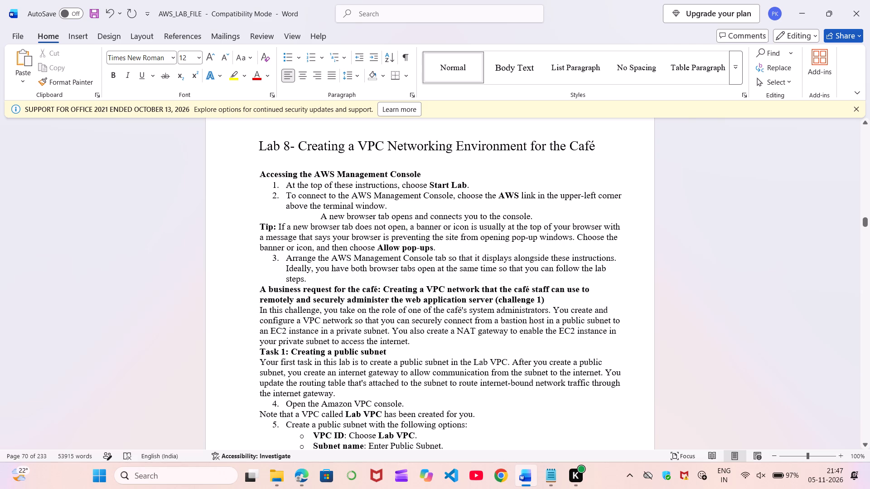
pyautogui.press('BackSpace')
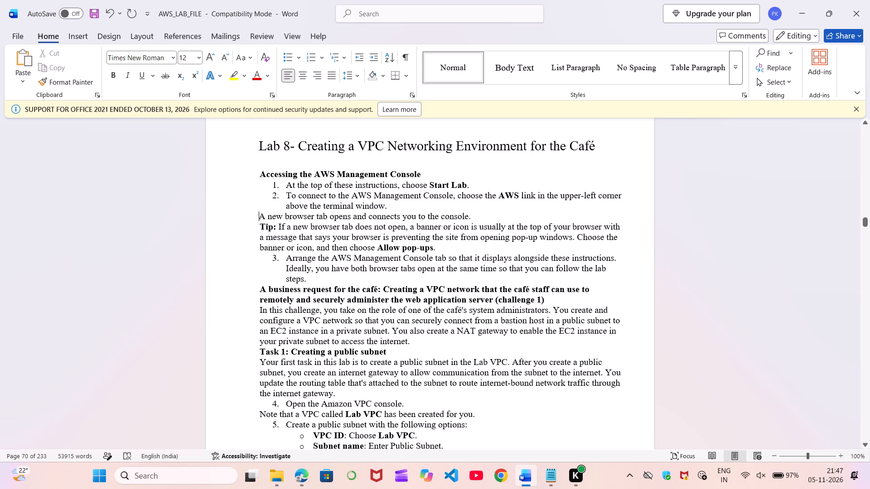
pyautogui.moveTo(257, 216); pyautogui.dragTo(532, 249)
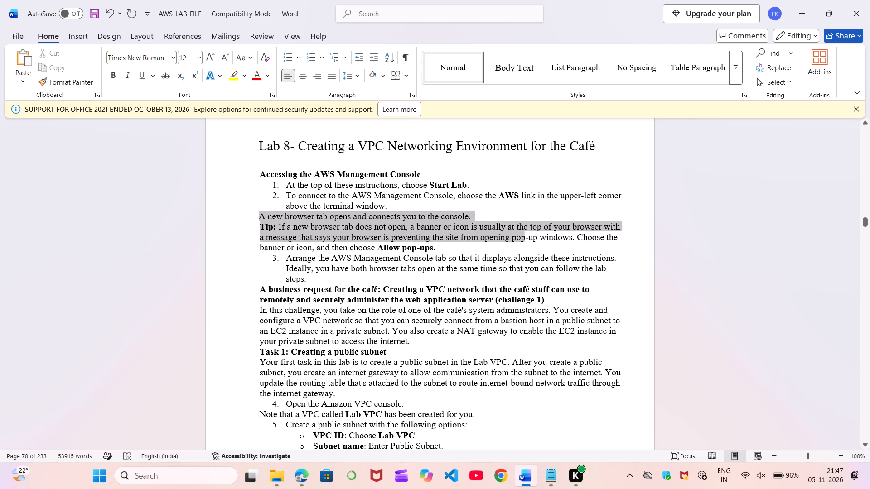
pyautogui.moveTo(532, 249); pyautogui.dragTo(517, 243)
pyautogui.press('BackSpace')
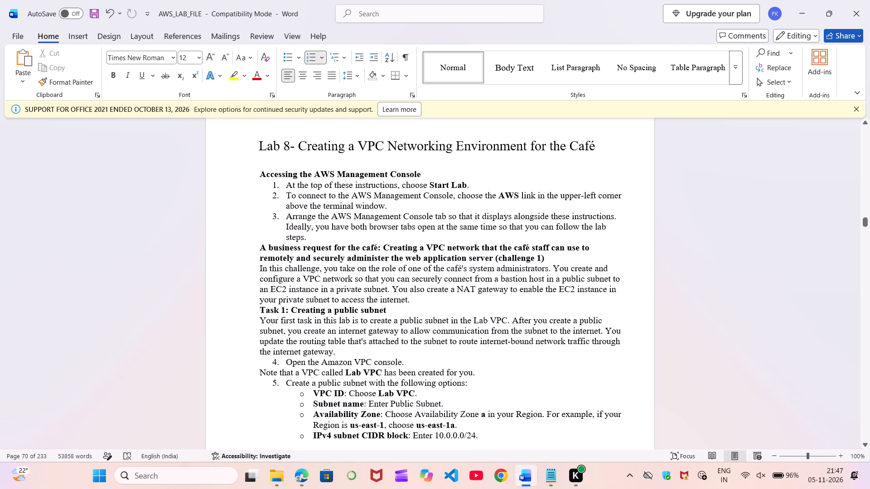
# Delete the "A business request for the café" heading, its challenge paragraph and the leftover empty line above Task 1.
pyautogui.moveTo(257, 246); pyautogui.dragTo(390, 306)
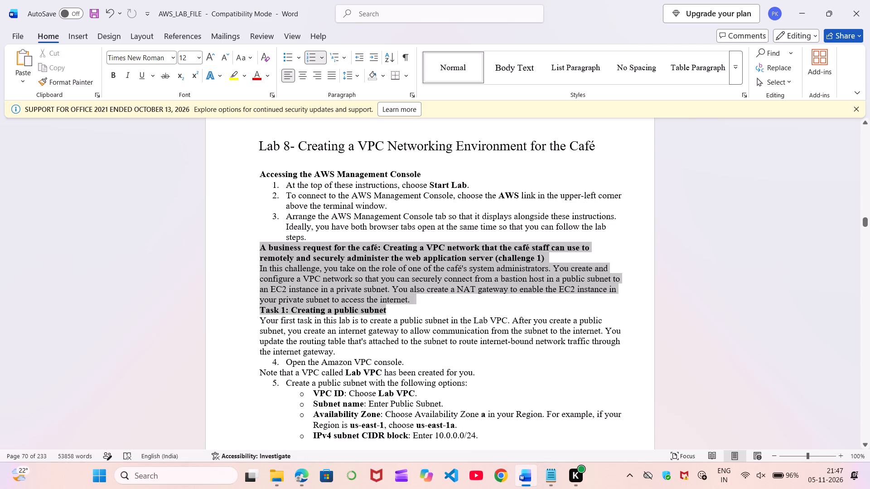
pyautogui.moveTo(390, 306); pyautogui.dragTo(413, 302)
pyautogui.press('BackSpace')
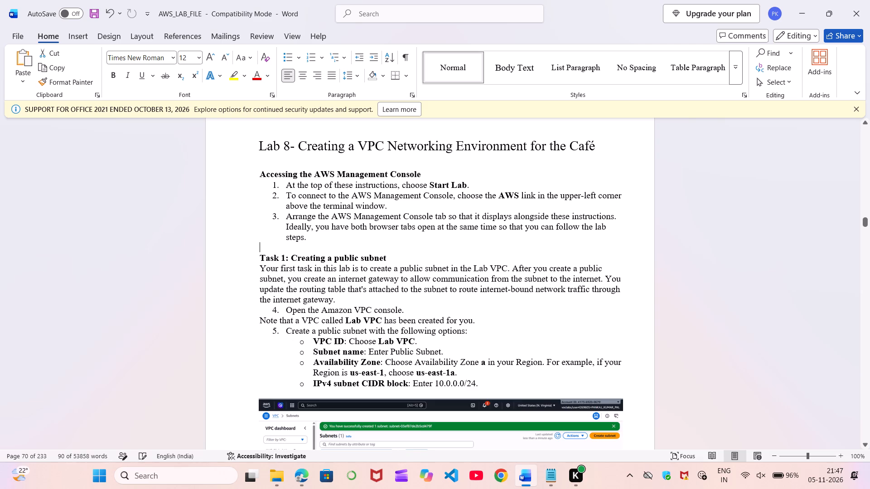
pyautogui.press('BackSpace')
pyautogui.press('BackSpace')
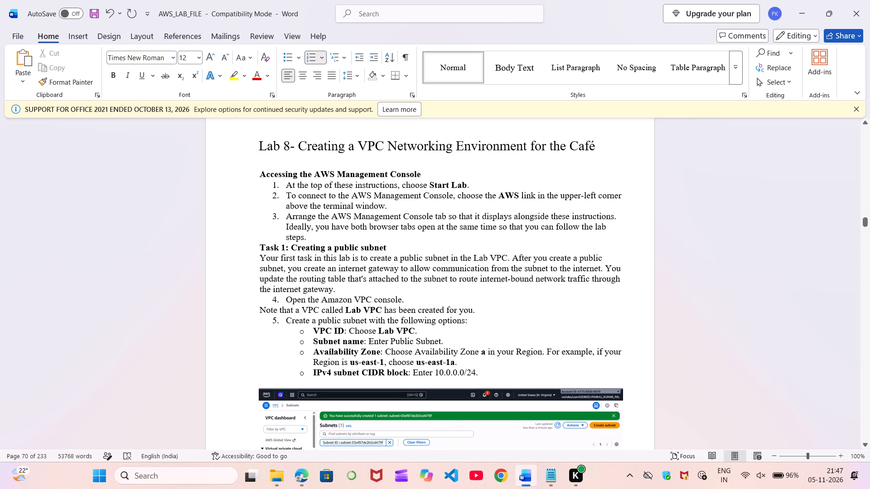
# Delete the introductory paragraph under the "Task 1: Creating a public subnet" heading.
pyautogui.moveTo(261, 256); pyautogui.dragTo(348, 293)
pyautogui.press('BackSpace')
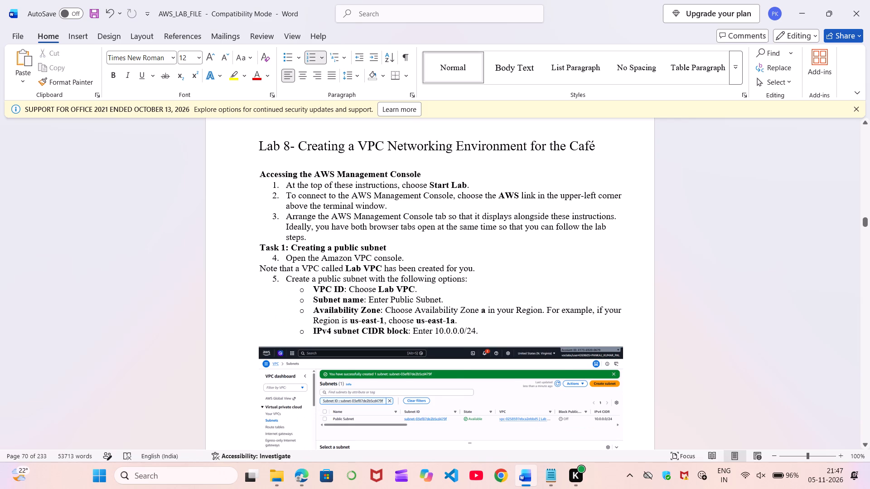
# Delete the sentence "Ideally, you have both browser tabs open..." from step 3 of Lab 8.
pyautogui.scroll(-2, 265, 298)
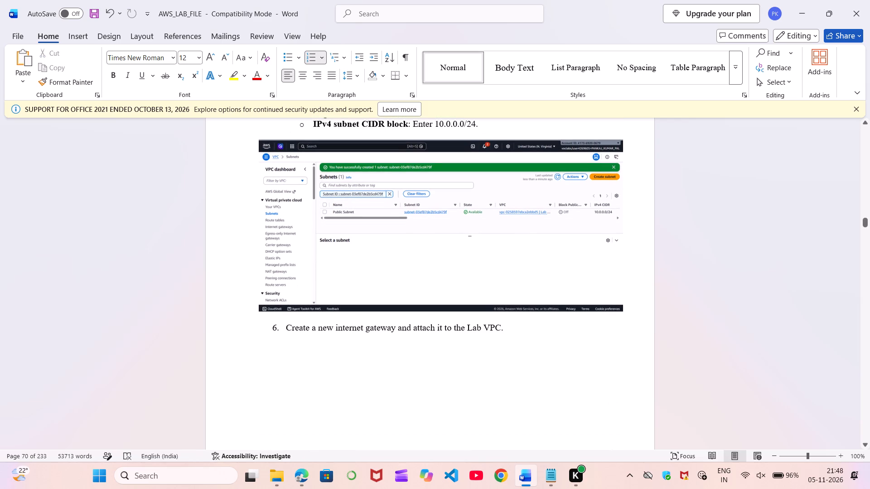
pyautogui.scroll(-2, 265, 298)
pyautogui.scroll(3, 265, 298)
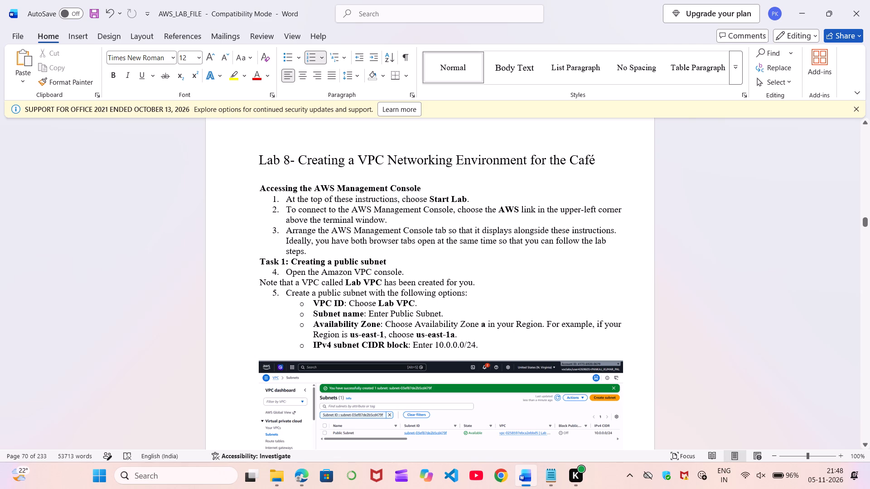
pyautogui.moveTo(282, 243); pyautogui.dragTo(305, 251)
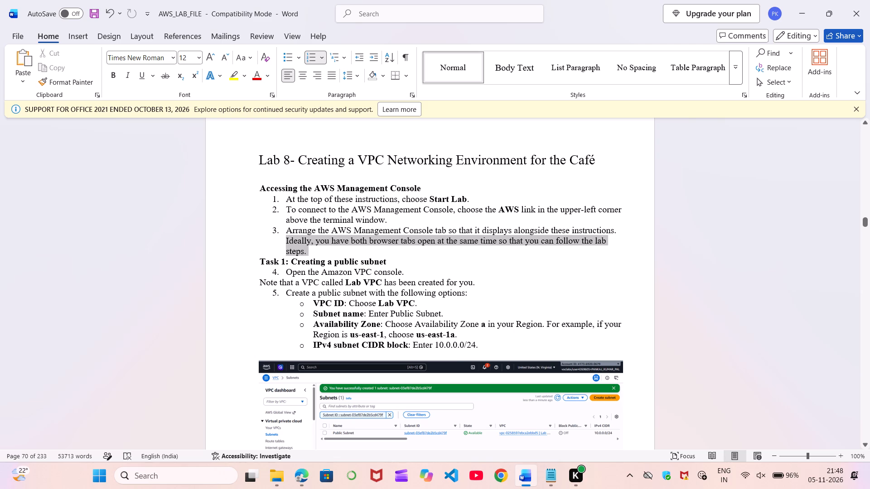
pyautogui.moveTo(305, 251); pyautogui.dragTo(306, 251)
pyautogui.press('BackSpace')
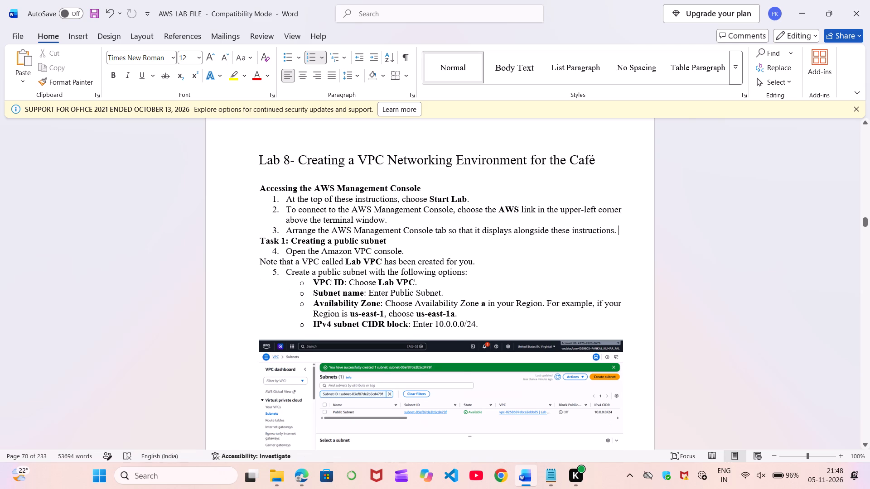
# Delete the Hint with the AWS Documentation link between the route table screenshot and the Task 2 heading.
pyautogui.scroll(-4, 306, 251)
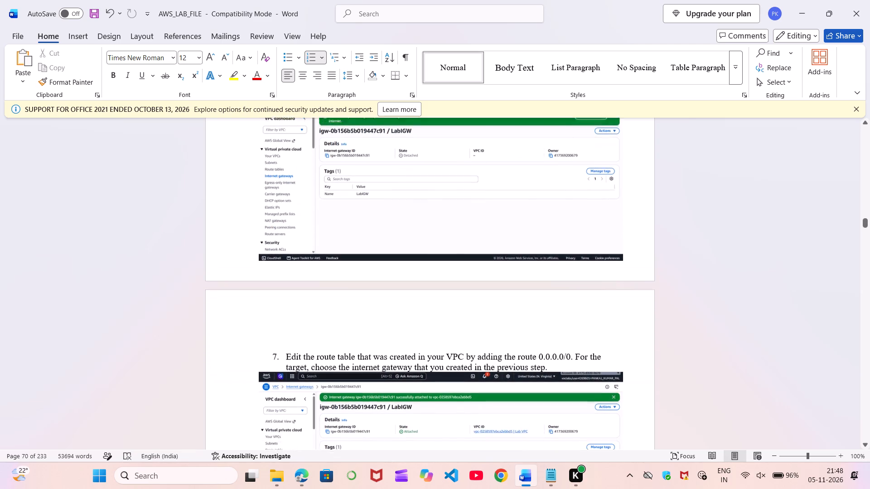
pyautogui.scroll(-4, 306, 251)
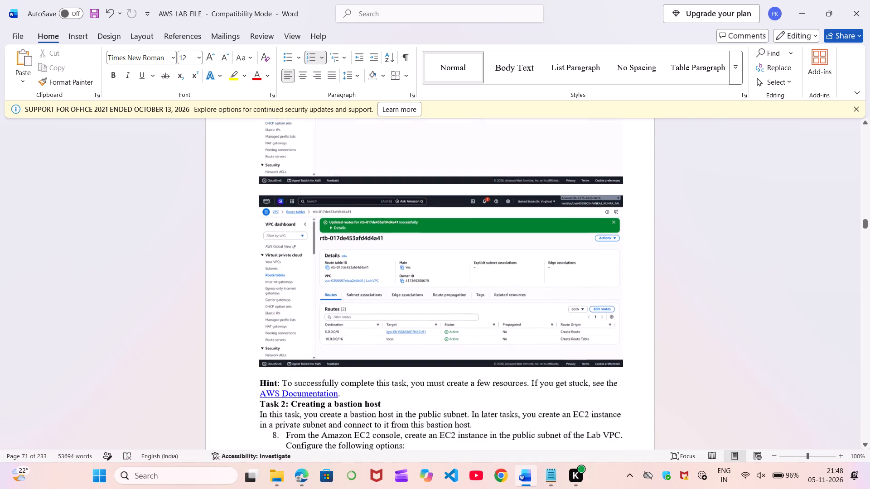
pyautogui.scroll(-3, 306, 251)
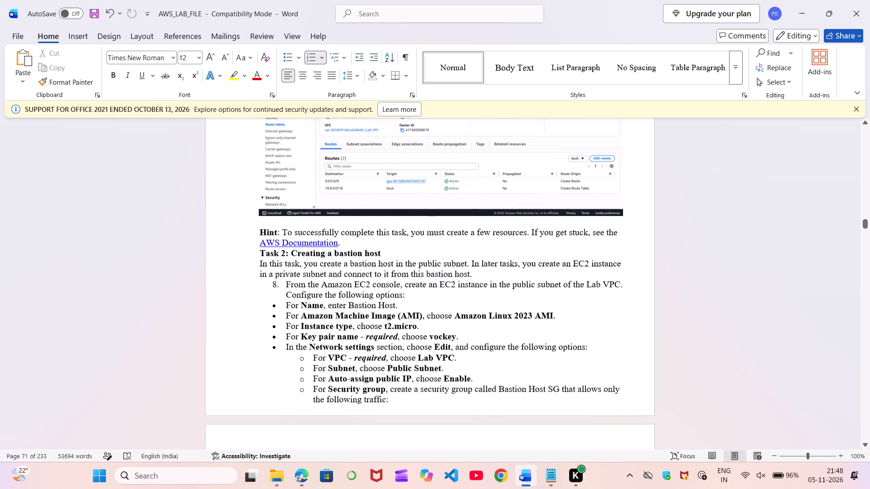
pyautogui.moveTo(257, 233); pyautogui.dragTo(286, 250)
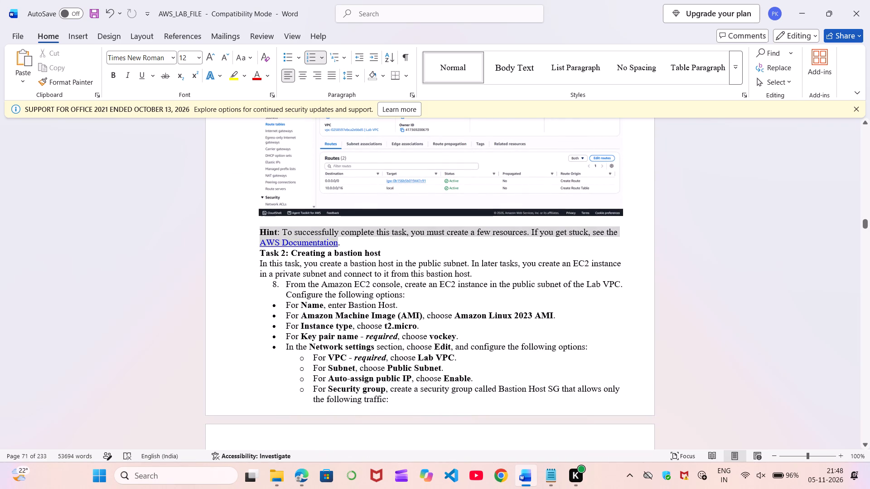
pyautogui.moveTo(286, 250); pyautogui.dragTo(344, 246)
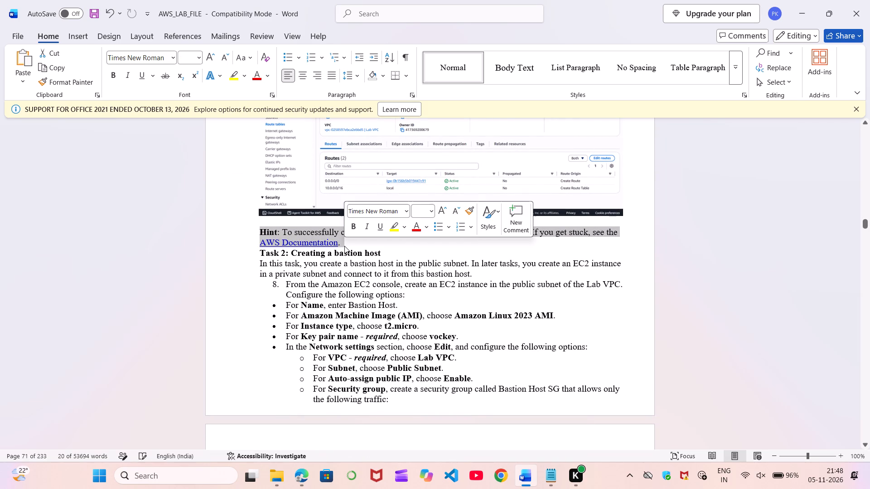
pyautogui.press('BackSpace')
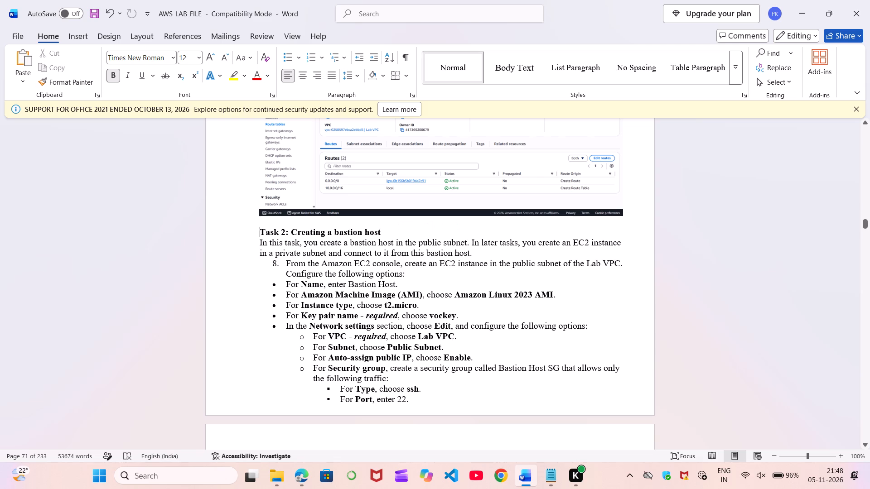
# Delete the introductory paragraph under the "Task 2: Creating a bastion host" heading.
pyautogui.moveTo(253, 243); pyautogui.dragTo(391, 254)
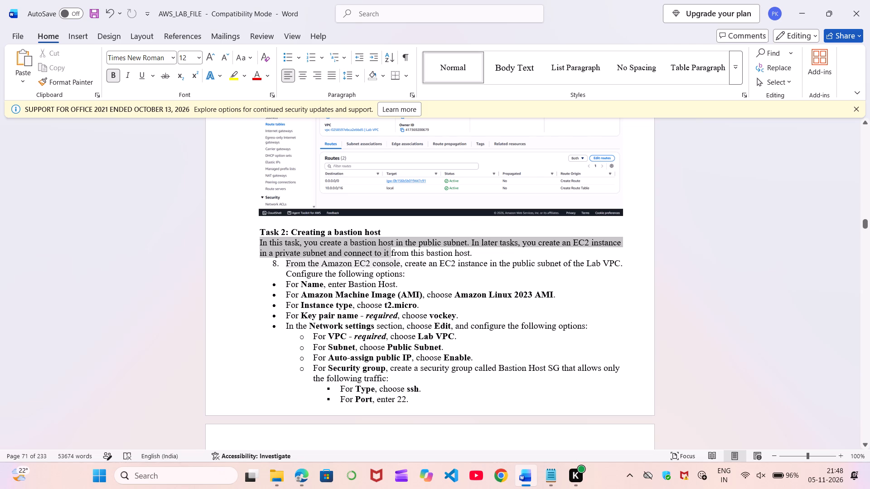
pyautogui.moveTo(391, 254); pyautogui.dragTo(478, 255)
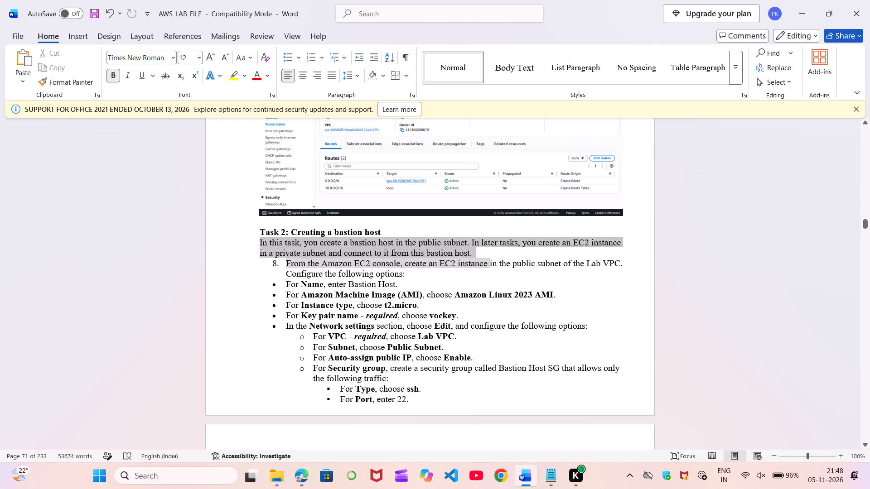
pyautogui.moveTo(478, 255); pyautogui.dragTo(478, 256)
pyautogui.press('BackSpace')
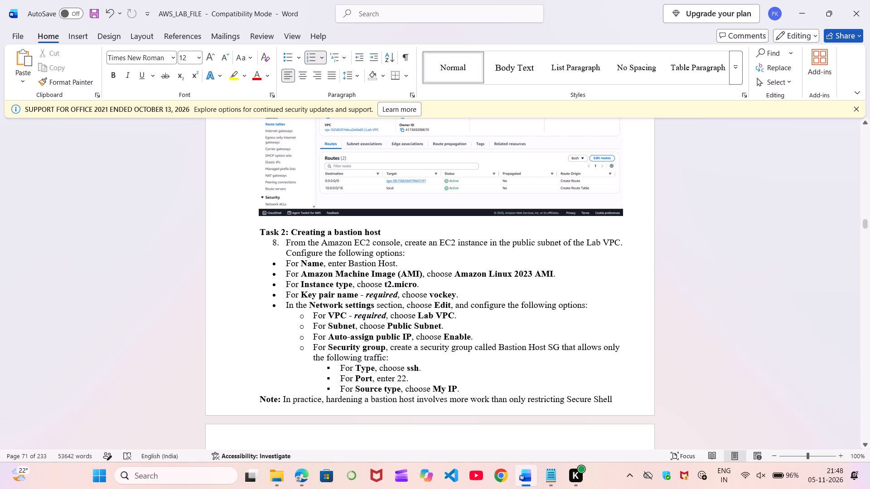
# Delete the Note about hardening a bastion host that runs across the page break before the instance launch screenshot.
pyautogui.scroll(-1, 462, 267)
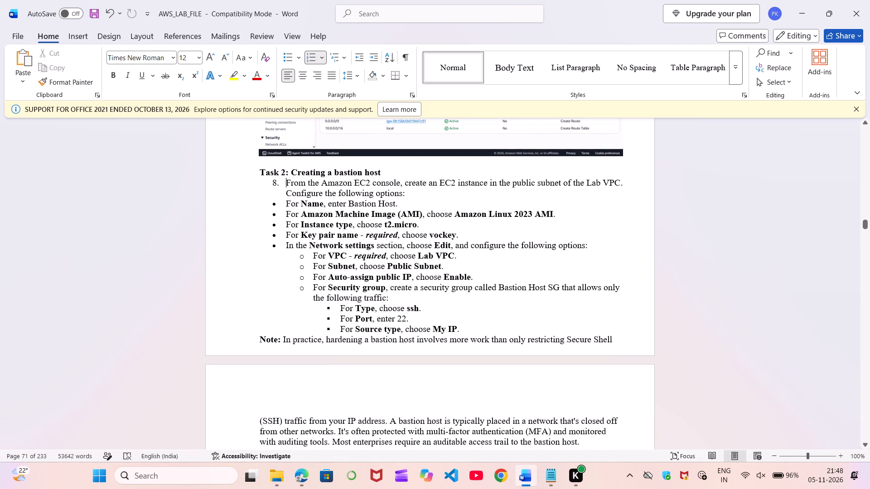
pyautogui.scroll(-1, 462, 267)
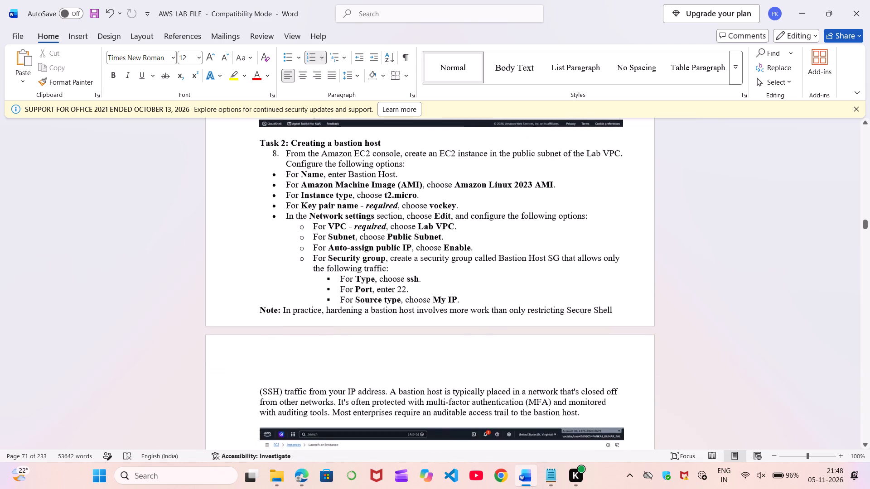
pyautogui.scroll(-1, 462, 267)
pyautogui.scroll(1, 462, 267)
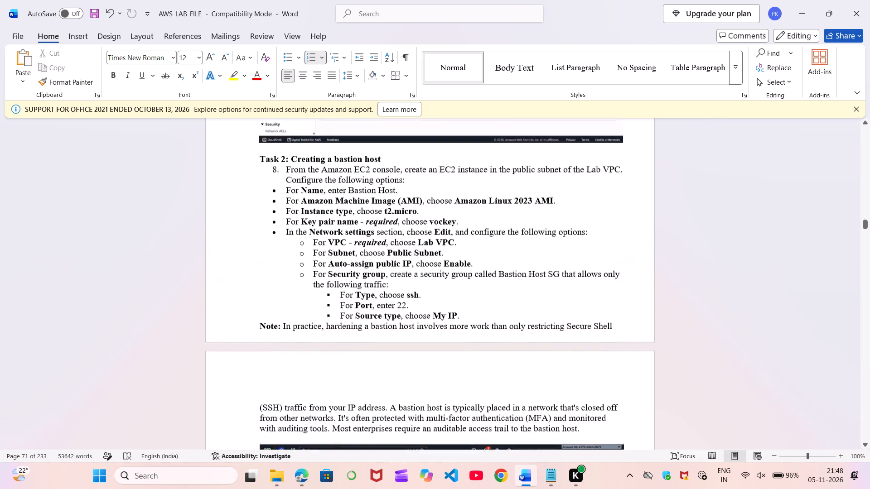
pyautogui.scroll(1, 462, 267)
pyautogui.scroll(-3, 462, 267)
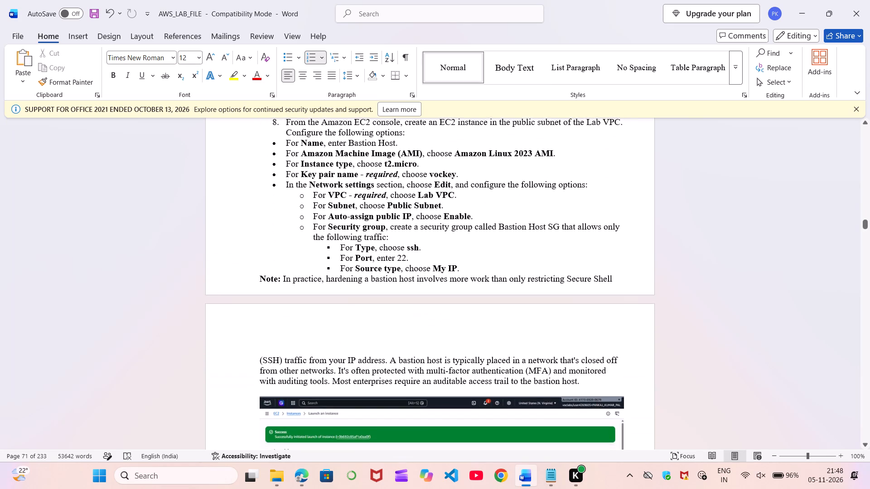
pyautogui.scroll(-1, 462, 267)
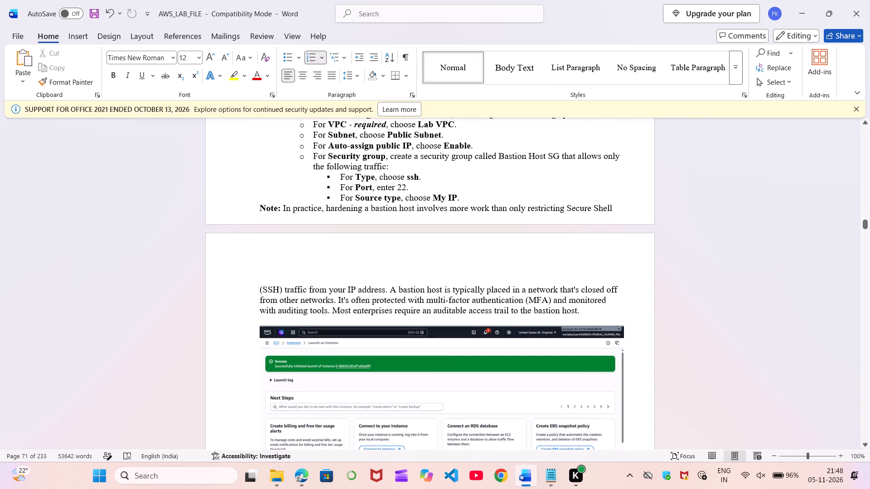
pyautogui.moveTo(579, 312); pyautogui.dragTo(338, 251)
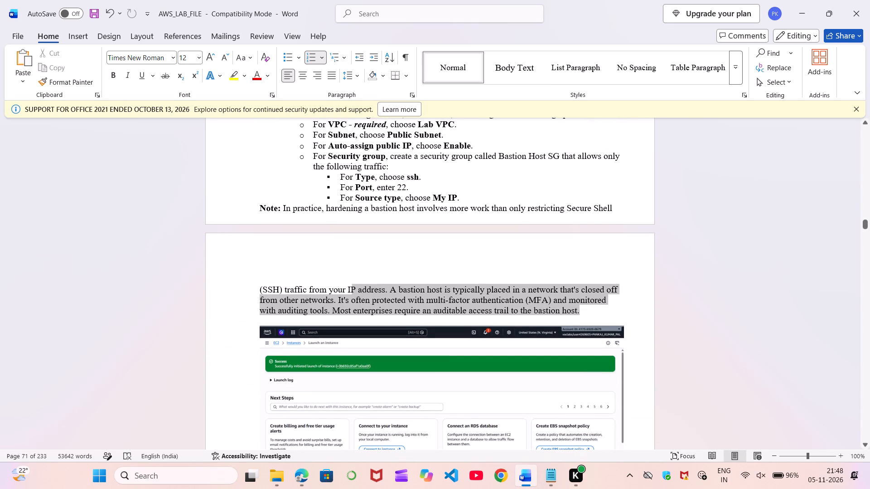
pyautogui.moveTo(338, 251); pyautogui.dragTo(268, 211)
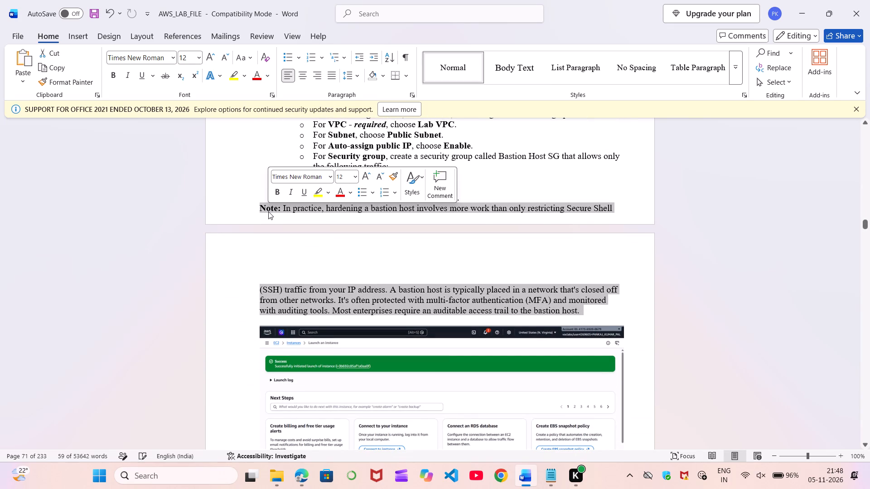
pyautogui.press('BackSpace')
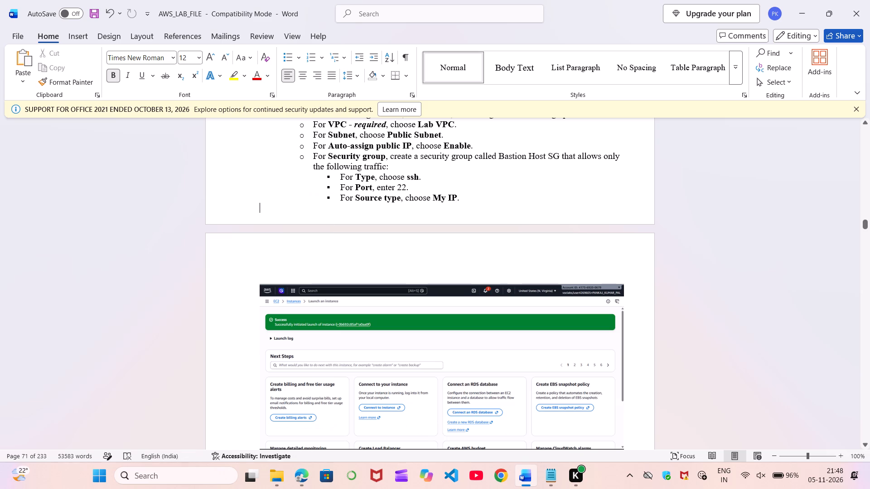
# Delete the introductory paragraph under the "Task 3: Testing the connection to the bastion host" heading.
pyautogui.scroll(-2, 268, 211)
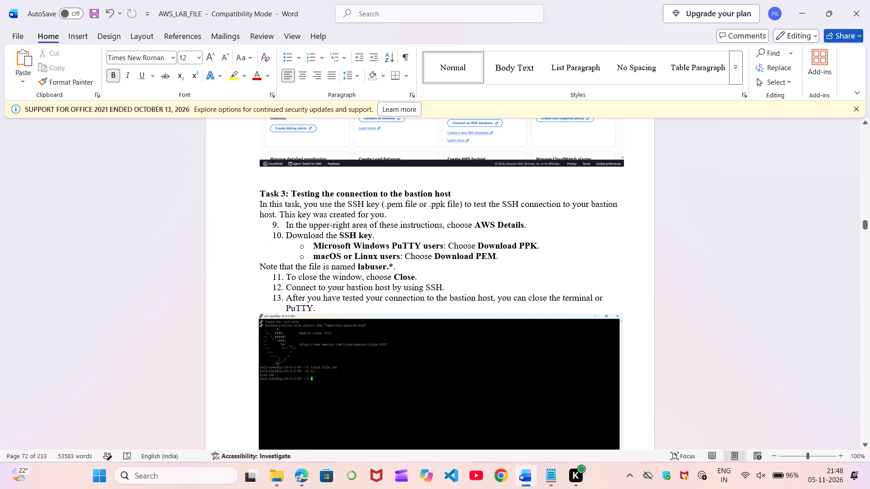
pyautogui.moveTo(255, 203); pyautogui.dragTo(313, 208)
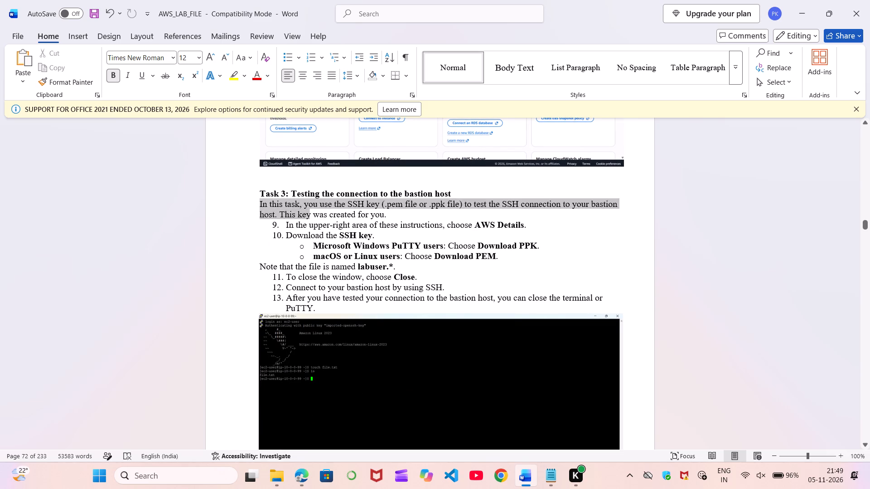
pyautogui.moveTo(313, 208); pyautogui.dragTo(390, 218)
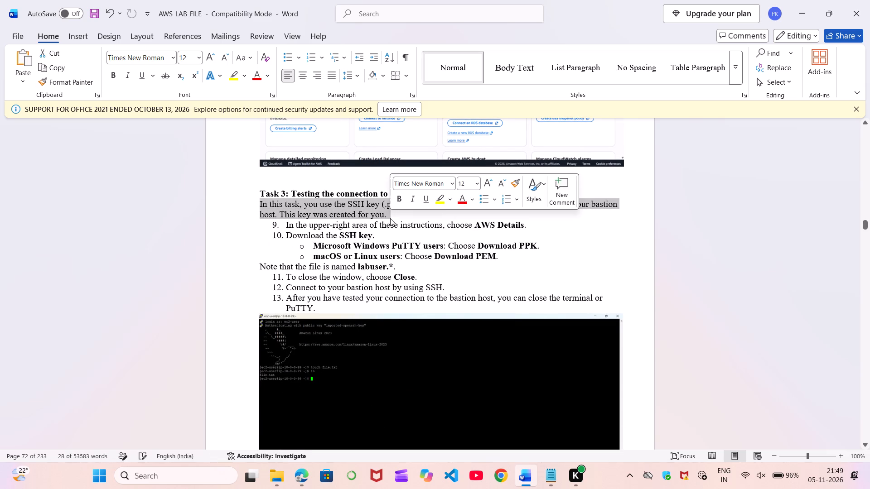
pyautogui.press('BackSpace')
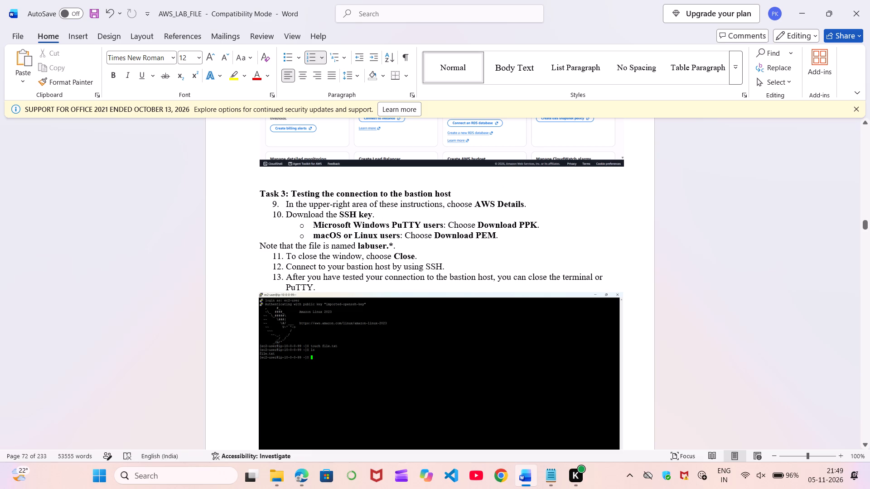
# Delete the text between the terminal screenshot and step 14: the Hint, the Windows users Note, the Task 4 heading and its introductory sentence.
pyautogui.scroll(-3, 288, 254)
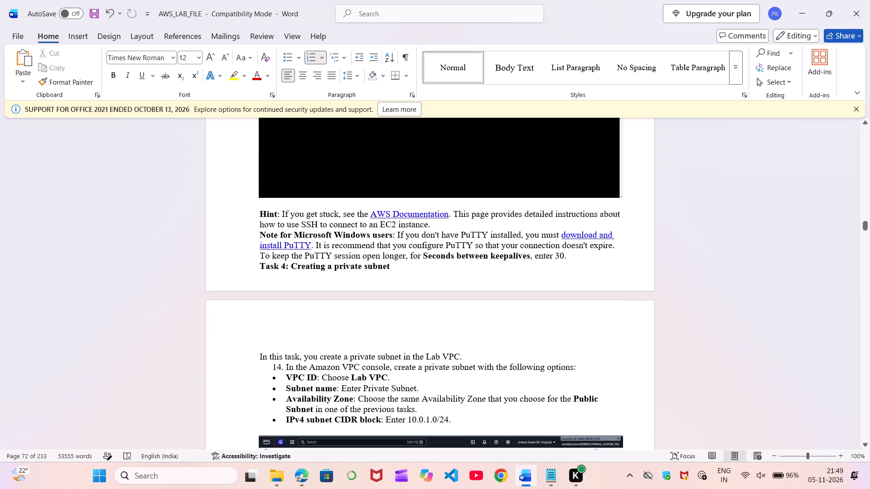
pyautogui.moveTo(259, 212); pyautogui.dragTo(280, 230)
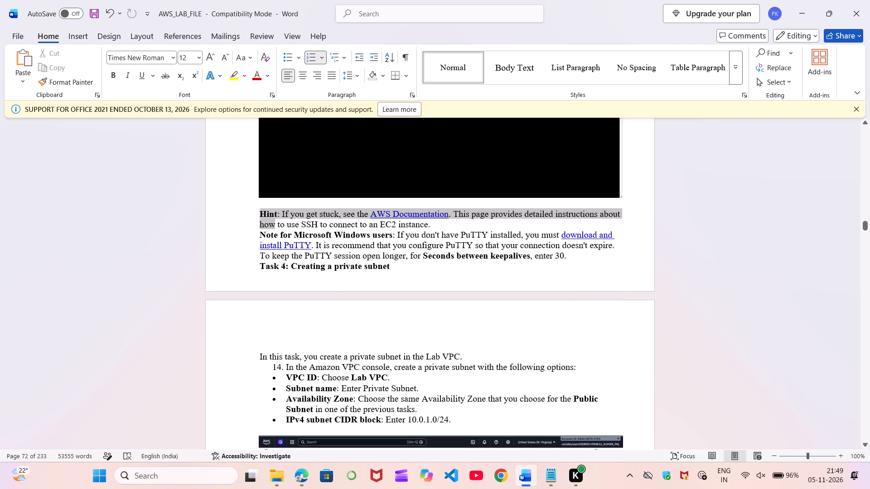
pyautogui.moveTo(280, 230); pyautogui.dragTo(469, 347)
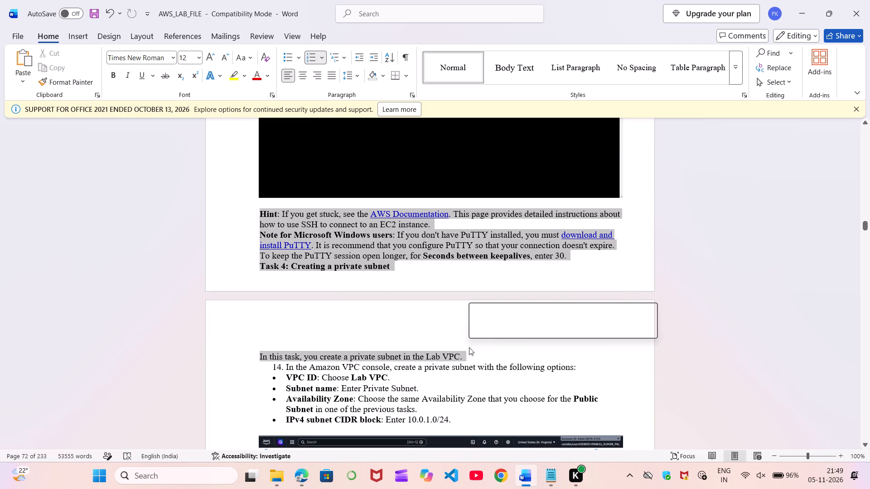
pyautogui.press('BackSpace')
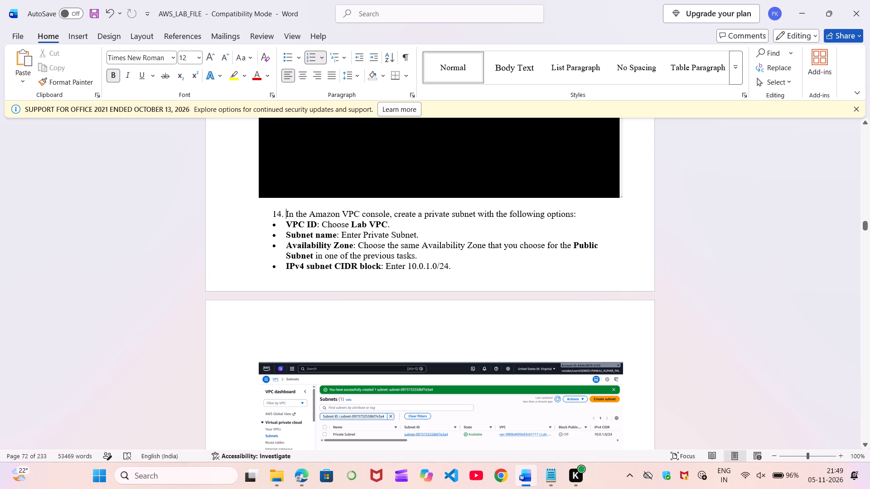
# Review the Lab 8 pages from Task 3 through the private route table screenshots, checking for leftover explanations, tips and blank space.
pyautogui.scroll(-5, 469, 347)
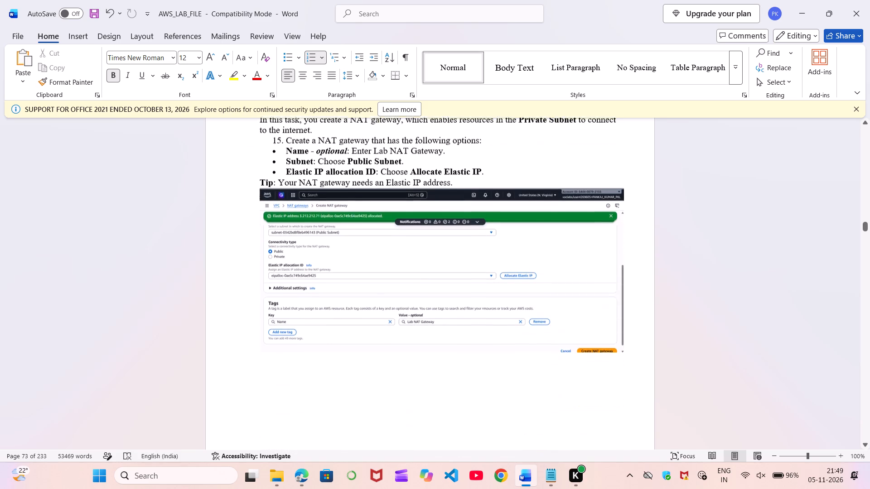
pyautogui.scroll(-1, 469, 347)
pyautogui.scroll(1, 469, 347)
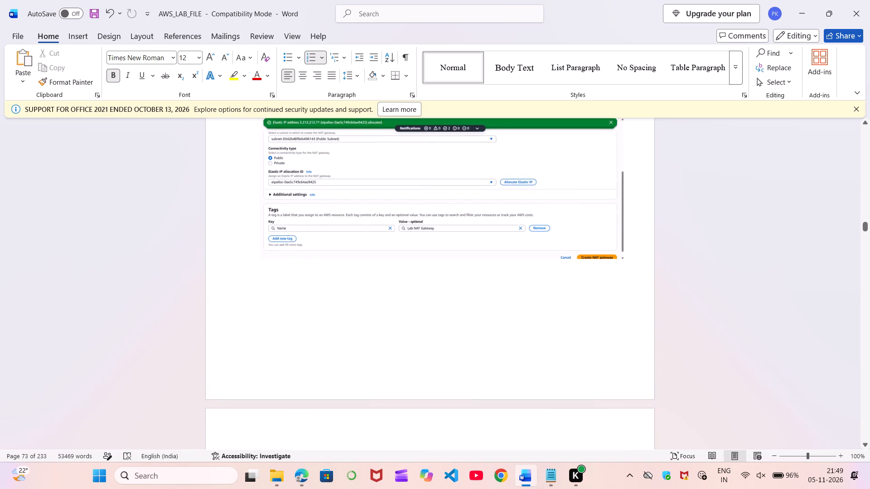
pyautogui.scroll(3, 469, 347)
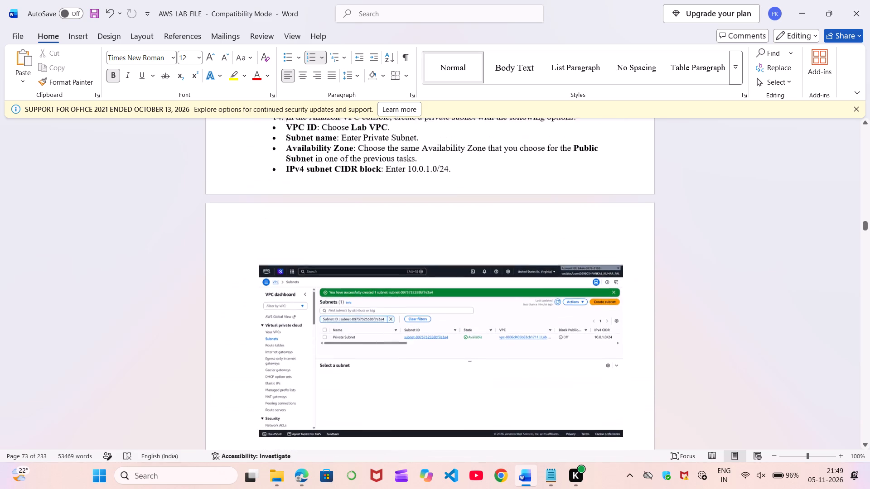
pyautogui.scroll(2, 469, 347)
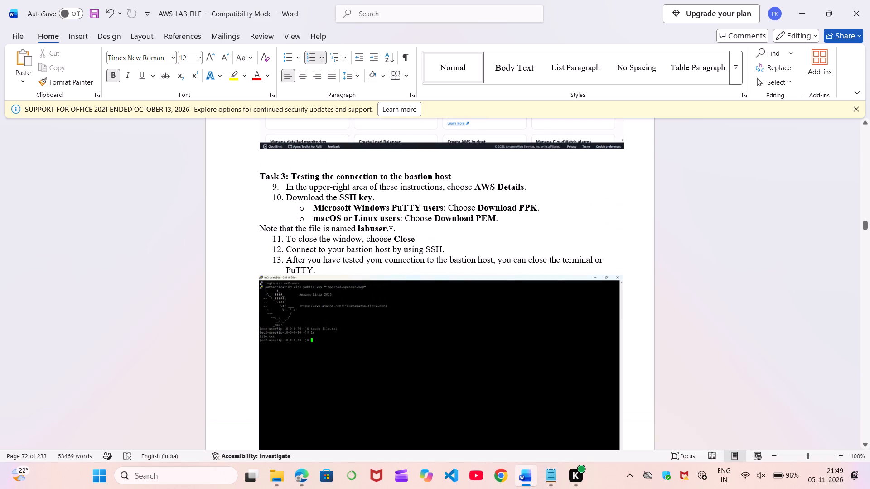
pyautogui.scroll(-4, 469, 347)
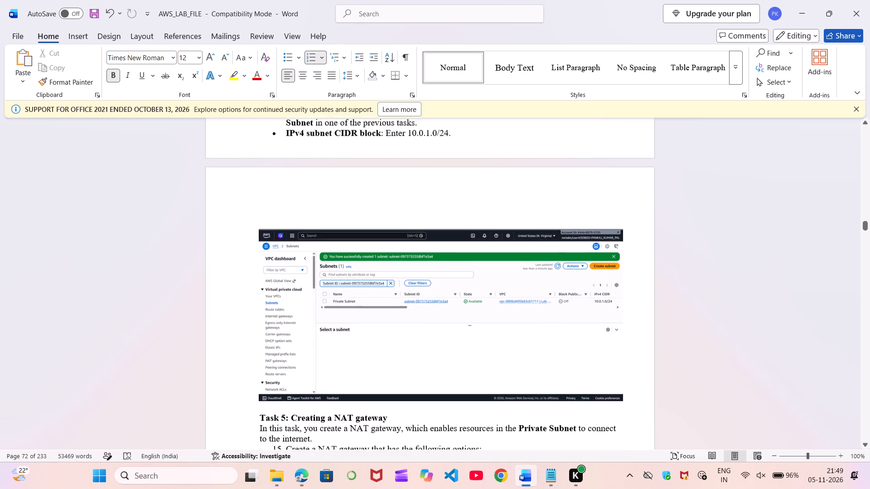
pyautogui.scroll(-1, 469, 347)
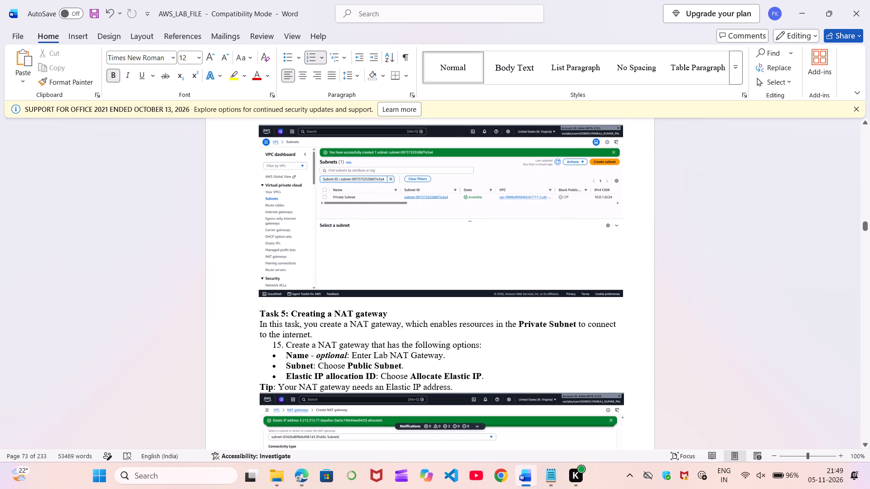
pyautogui.scroll(3, 469, 347)
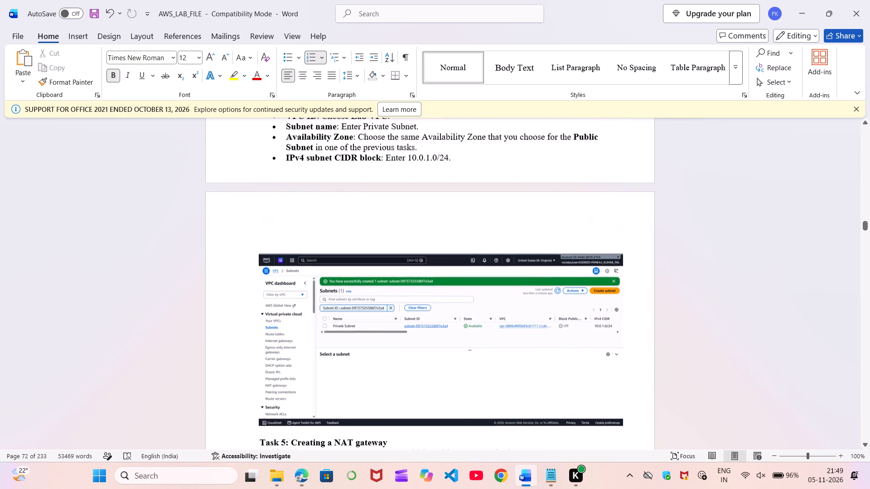
pyautogui.scroll(1, 469, 347)
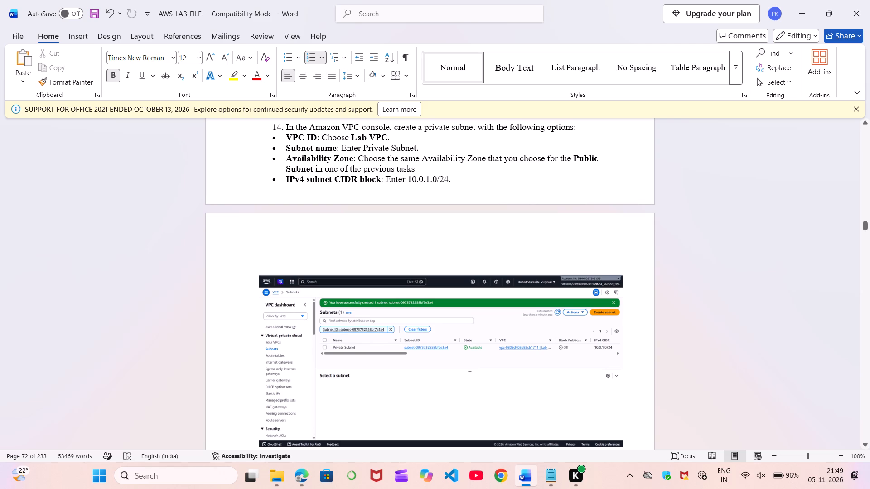
pyautogui.scroll(1, 469, 347)
pyautogui.scroll(-1, 469, 347)
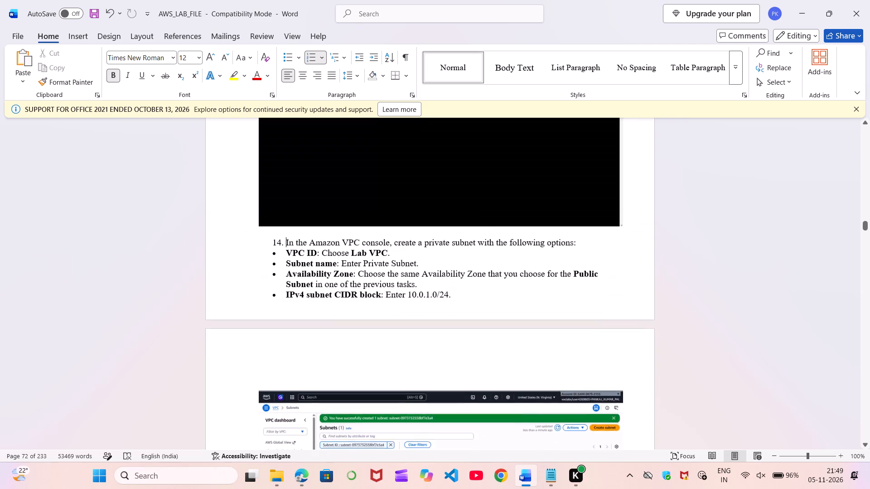
pyautogui.scroll(-3, 469, 347)
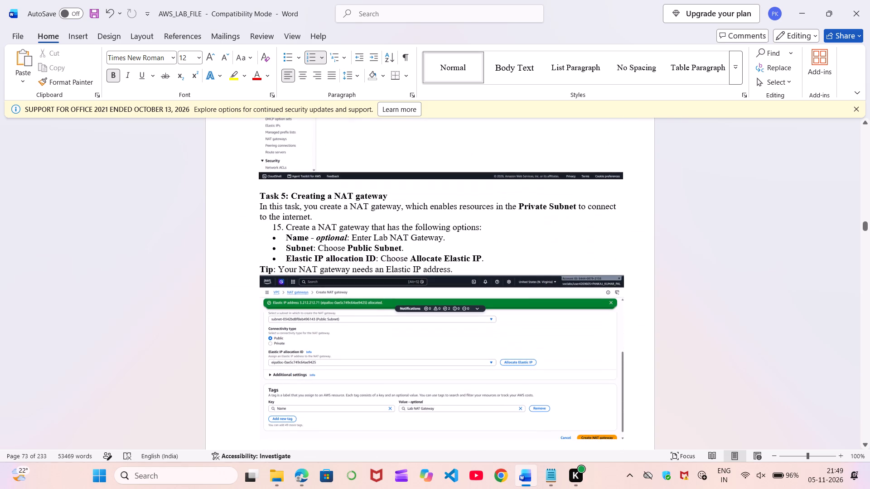
pyautogui.scroll(-4, 469, 347)
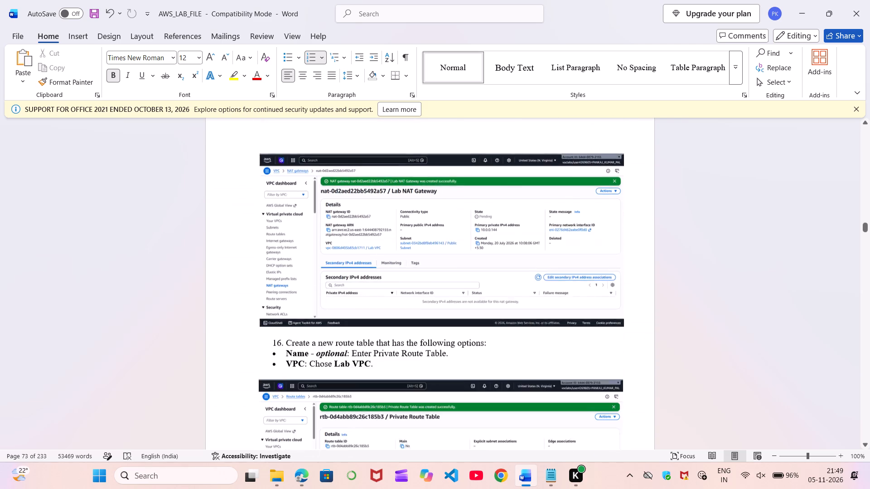
pyautogui.scroll(-2, 469, 347)
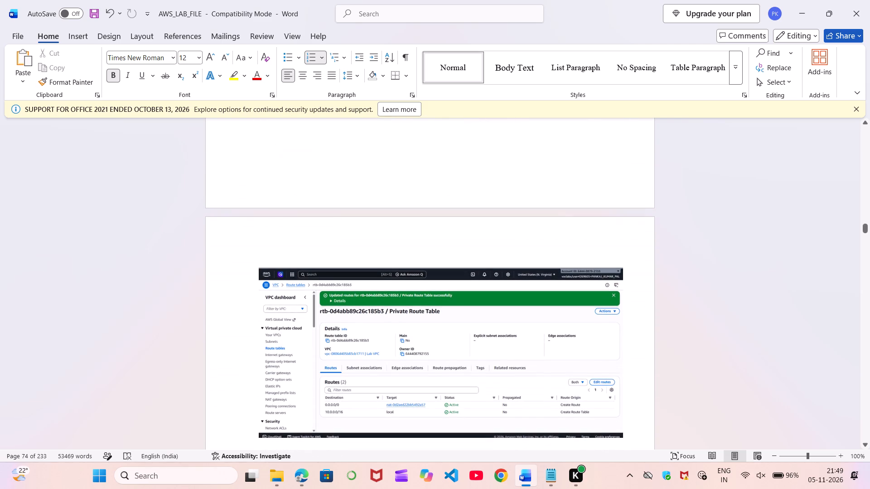
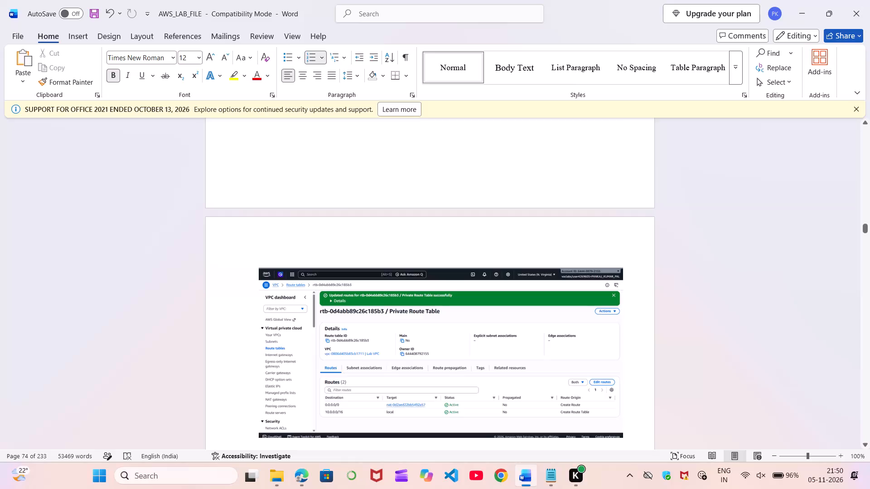
# Review the Lab 8 pages from the NAT gateway screenshot through step 19, checking for leftover hints, explanations and blank space.
pyautogui.scroll(-4, 507, 348)
pyautogui.scroll(1, 507, 348)
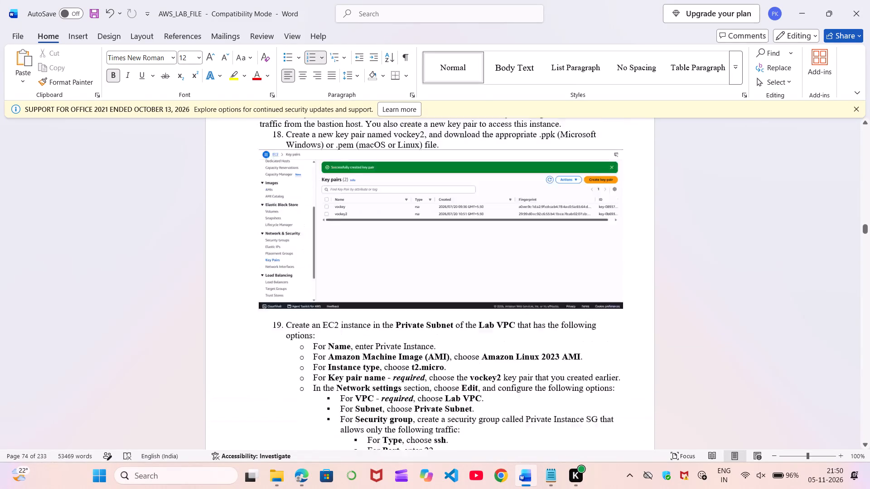
pyautogui.scroll(3, 507, 348)
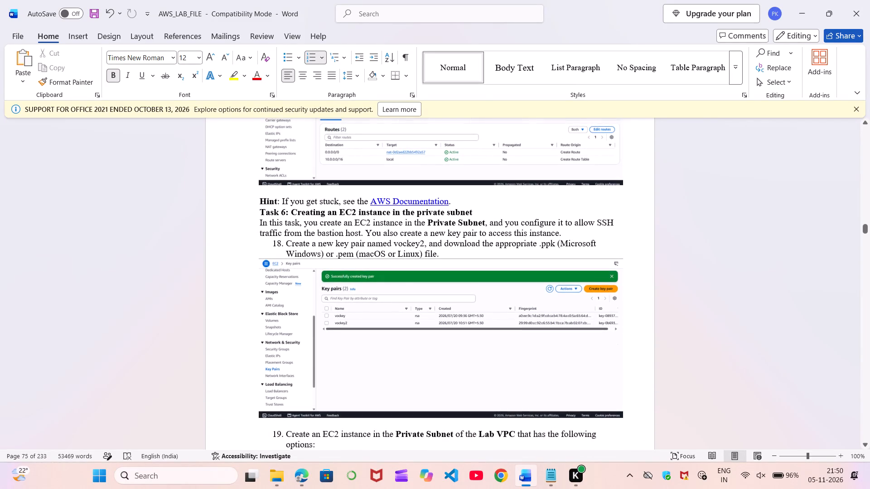
pyautogui.scroll(5, 507, 348)
pyautogui.scroll(-2, 507, 348)
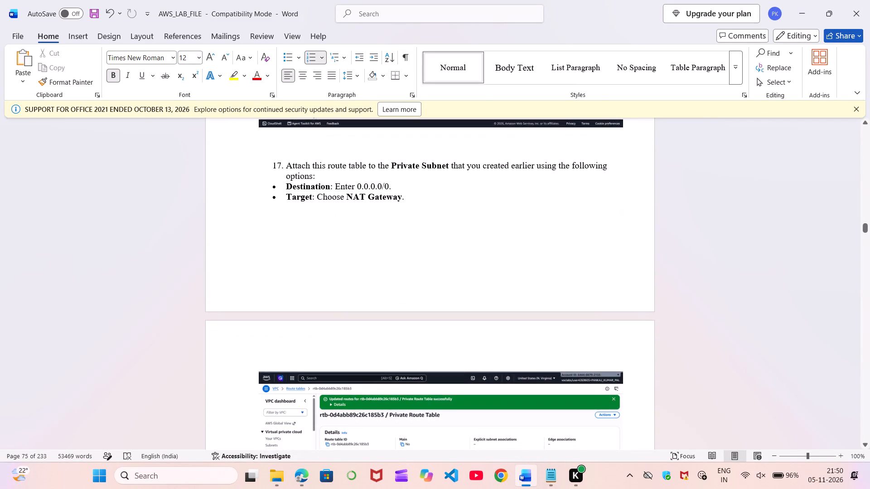
pyautogui.scroll(-3, 507, 348)
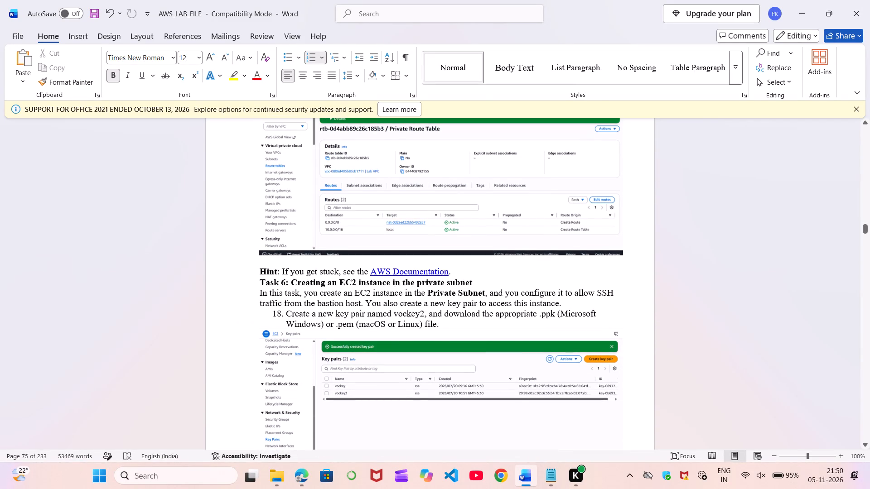
pyautogui.scroll(5, 421, 336)
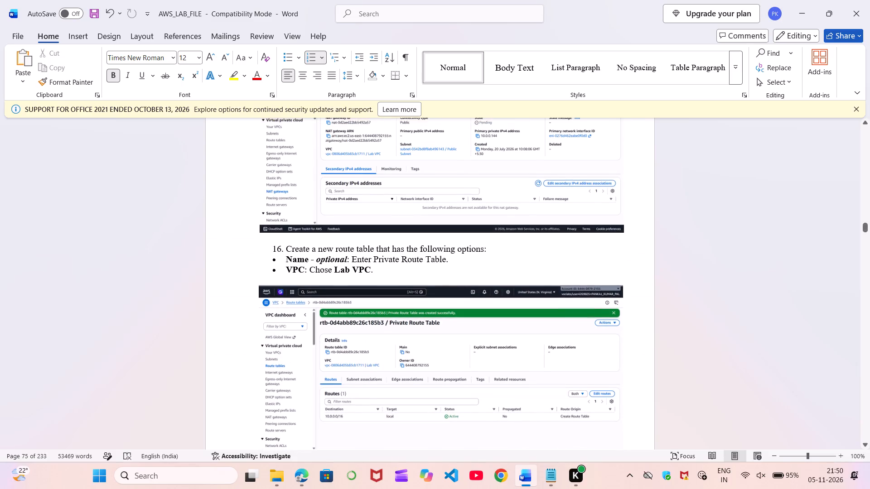
pyautogui.scroll(3, 421, 336)
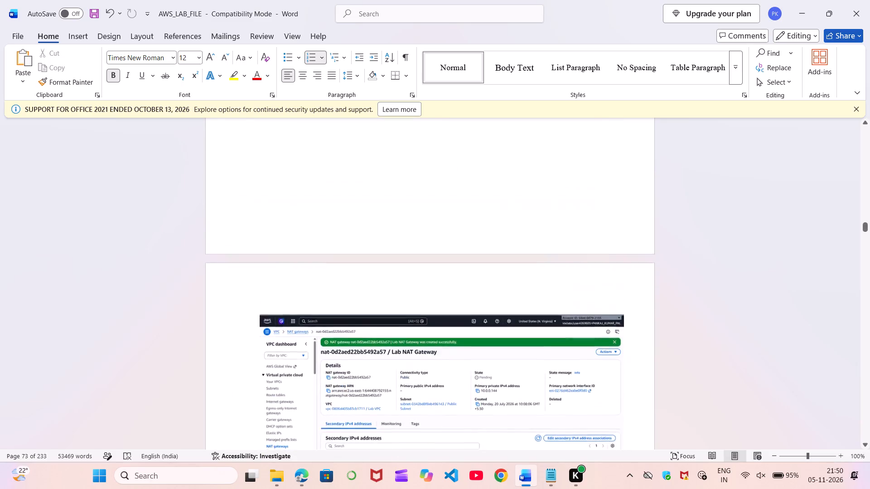
pyautogui.scroll(2, 421, 336)
pyautogui.scroll(-6, 421, 336)
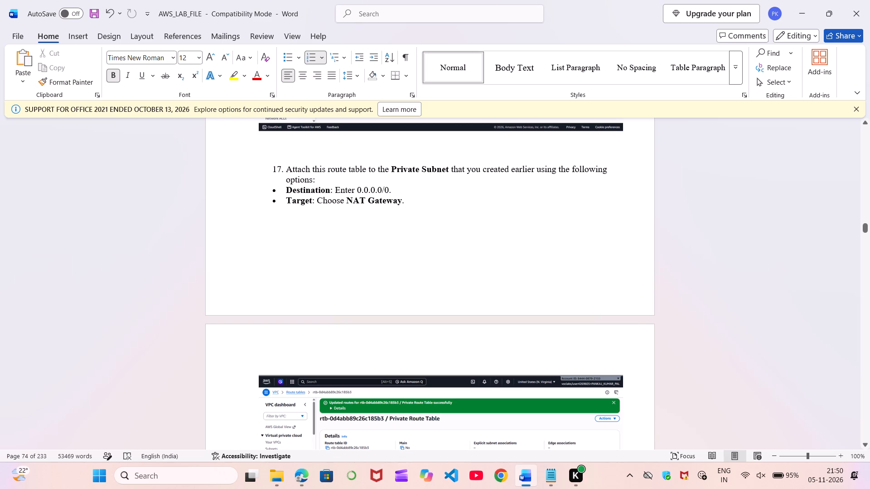
# Delete the Hint line linking to the AWS Documentation above the "Task 6: Creating an EC2 instance in the private subnet" heading.
pyautogui.scroll(-1, 421, 336)
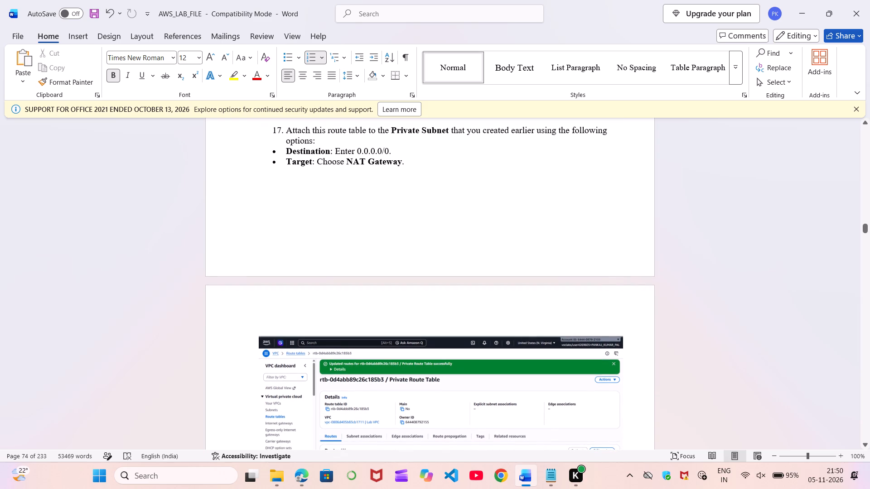
pyautogui.scroll(-3, 421, 336)
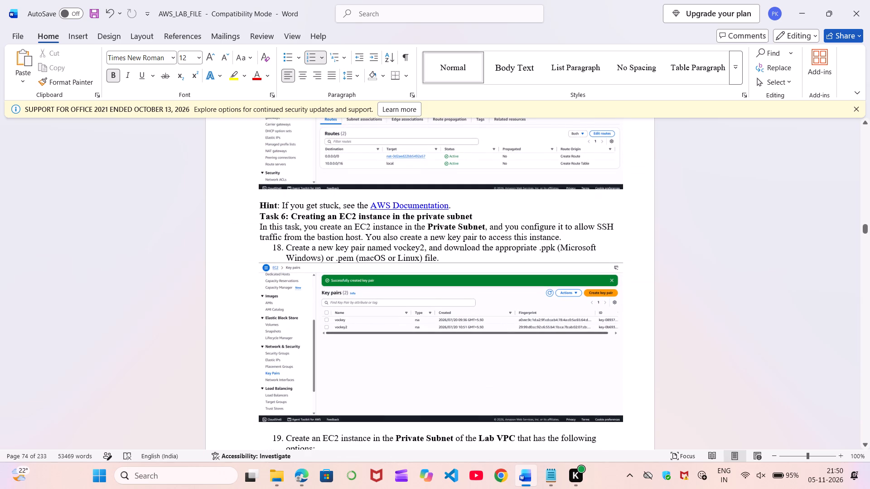
pyautogui.scroll(-1, 414, 322)
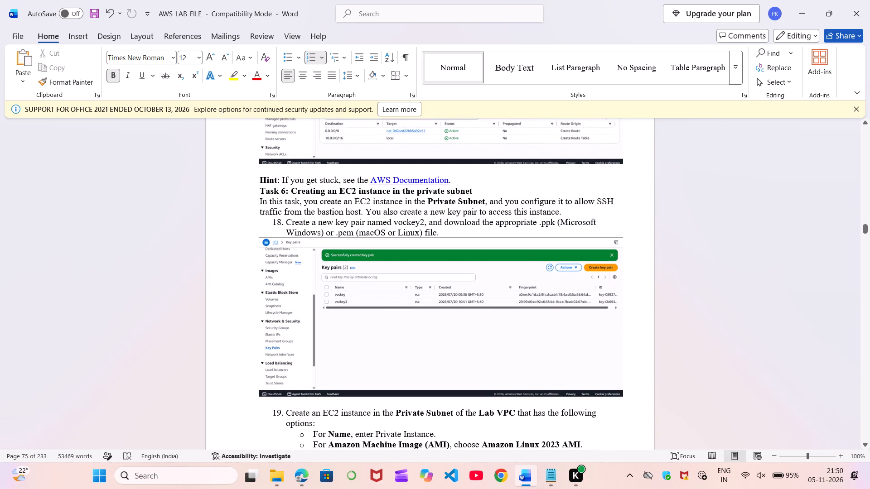
pyautogui.moveTo(257, 180); pyautogui.dragTo(378, 187)
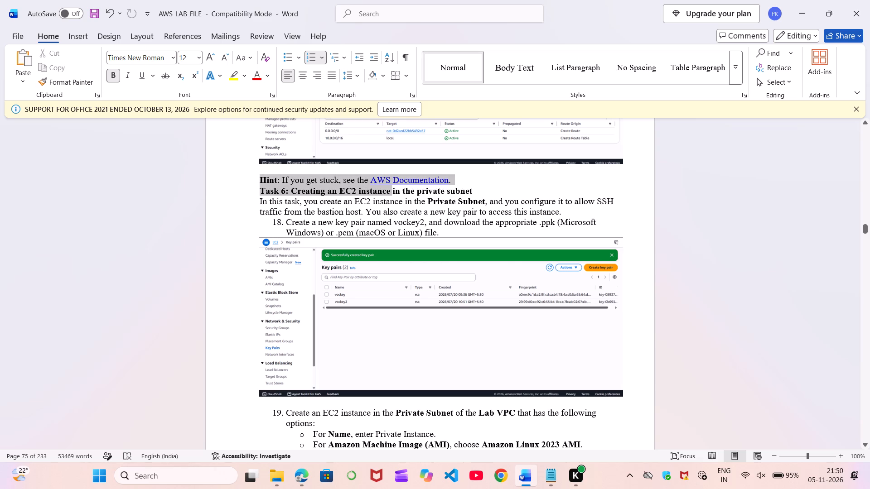
pyautogui.moveTo(378, 187); pyautogui.dragTo(456, 177)
pyautogui.press('BackSpace')
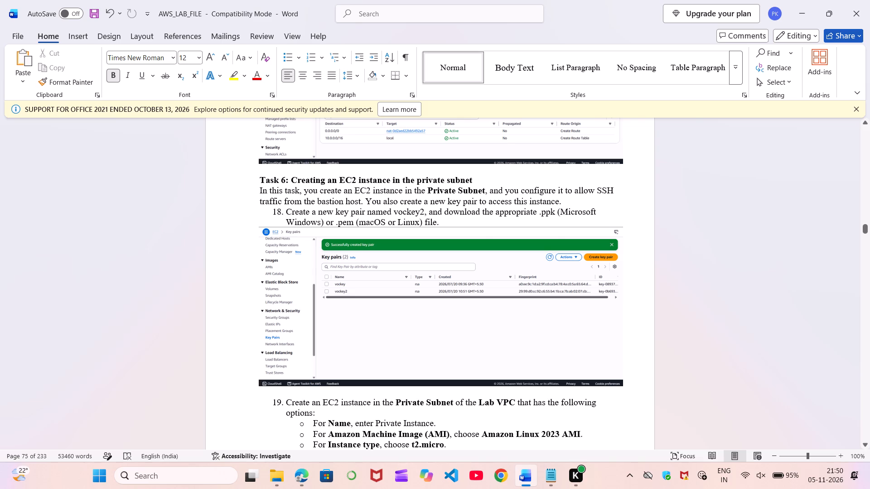
# Delete the introductory paragraph under the Task 6 heading, directly above step 18.
pyautogui.moveTo(255, 187); pyautogui.dragTo(362, 220)
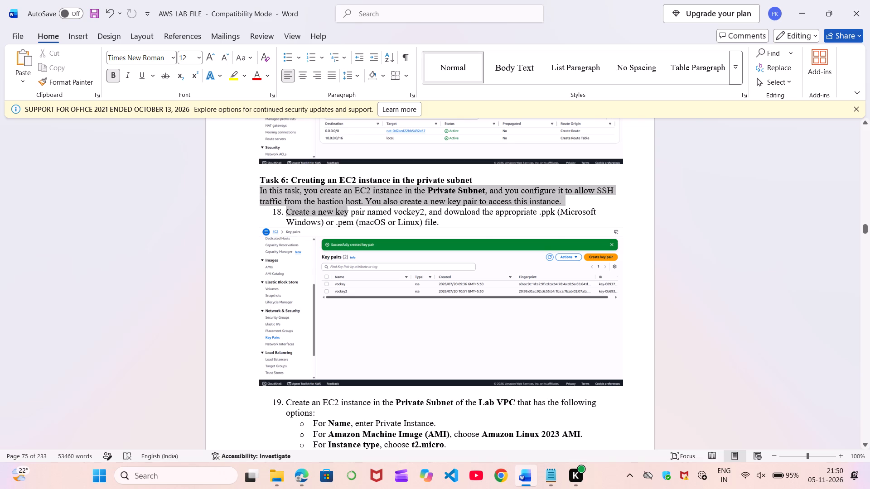
pyautogui.moveTo(362, 220); pyautogui.dragTo(576, 201)
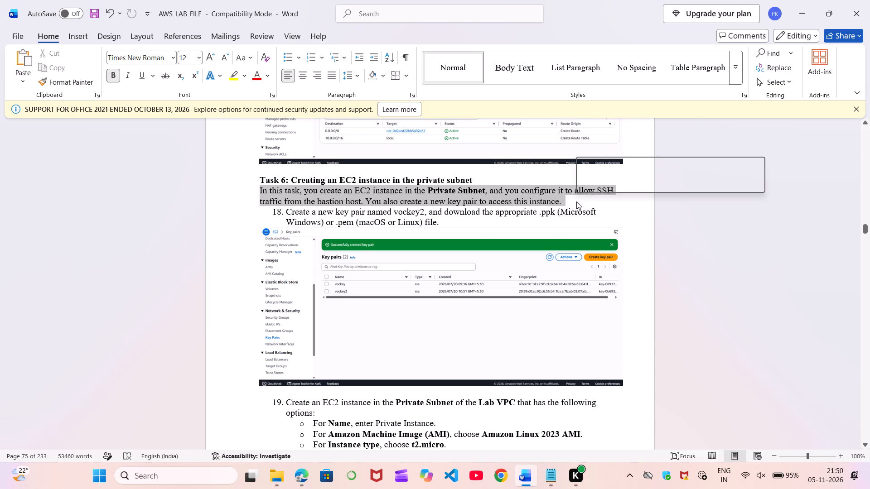
pyautogui.press('BackSpace')
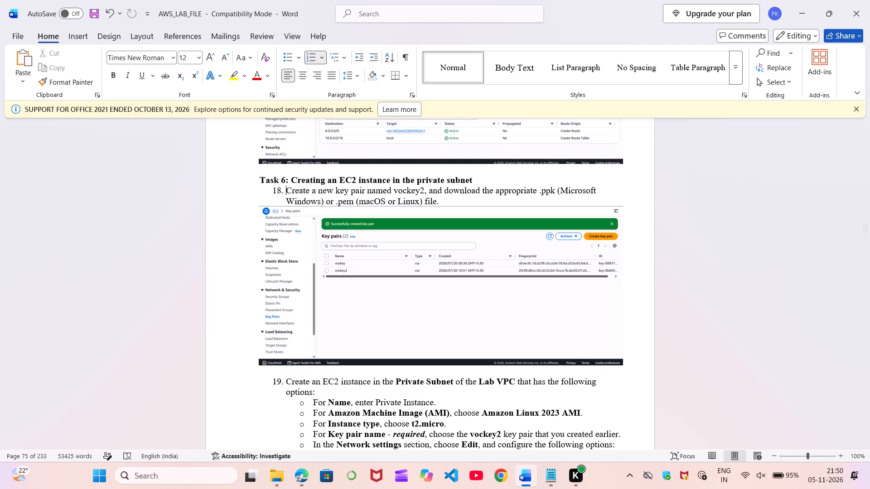
# Delete everything between the Task 7 heading and step 20: the SSH passthrough explanation, the Microsoft Windows users subheading and its introductory sentence.
pyautogui.scroll(-2, 543, 342)
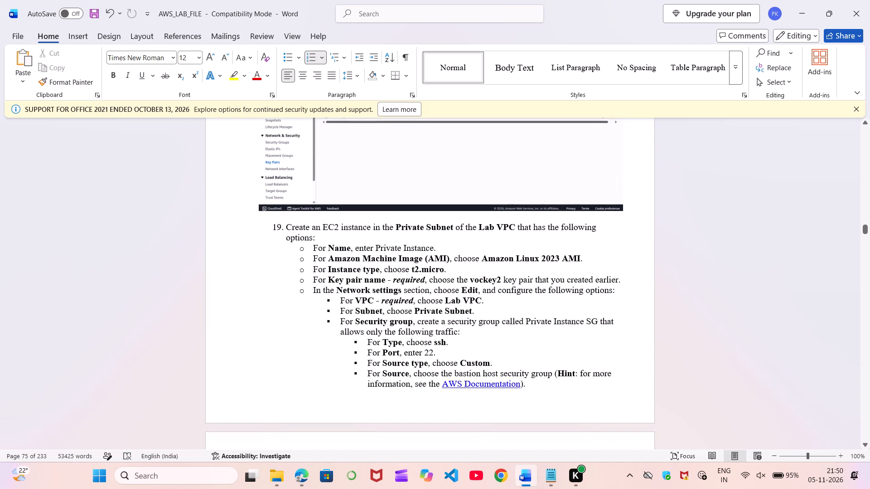
pyautogui.scroll(-3, 543, 342)
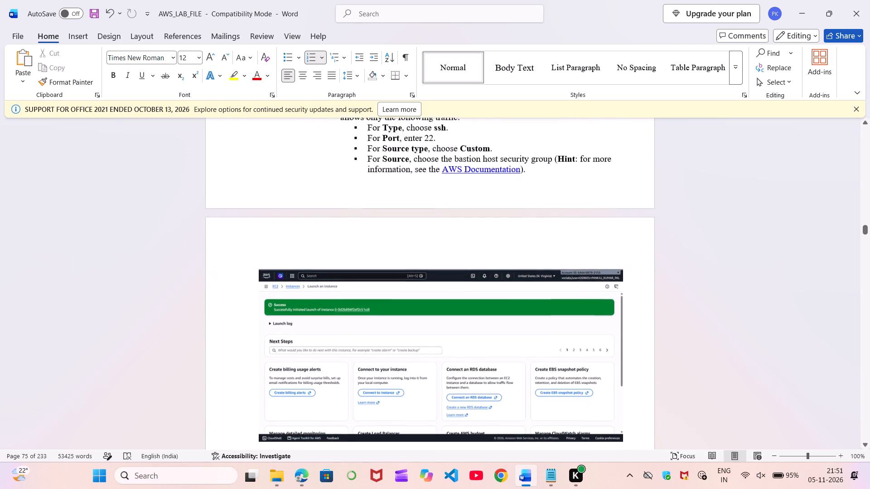
pyautogui.scroll(-3, 543, 342)
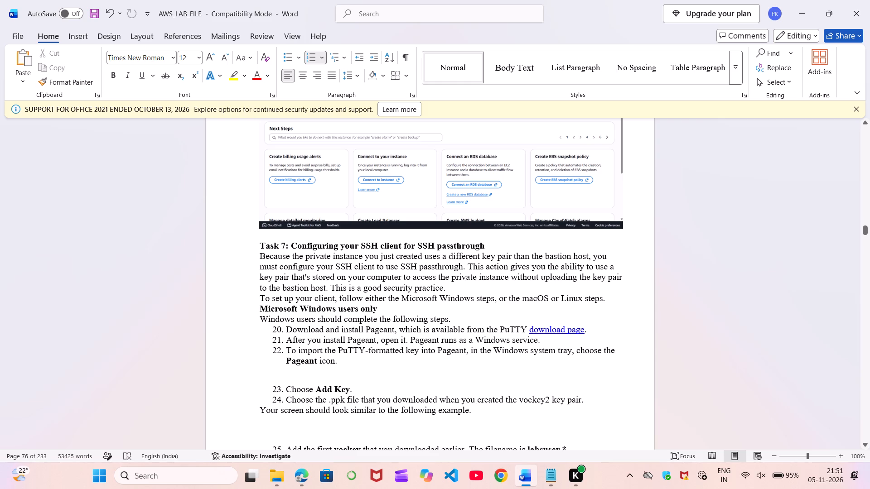
pyautogui.moveTo(256, 254); pyautogui.dragTo(453, 322)
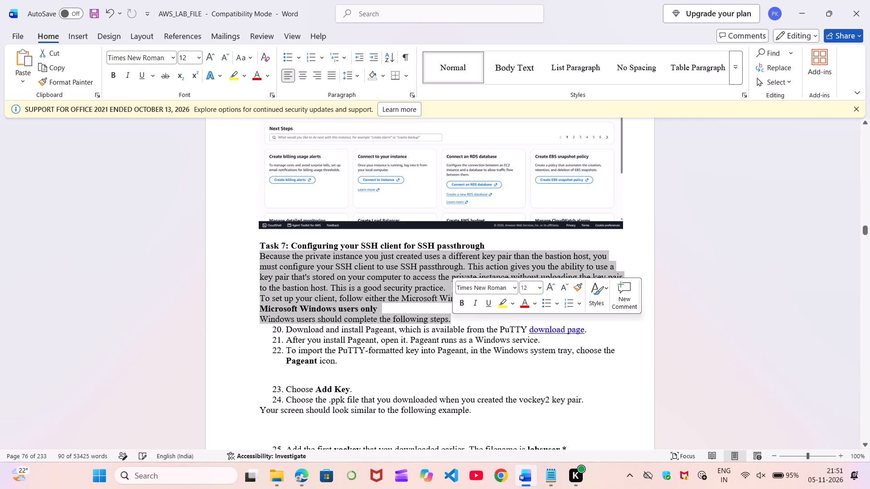
pyautogui.press('BackSpace')
pyautogui.press('BackSpace')
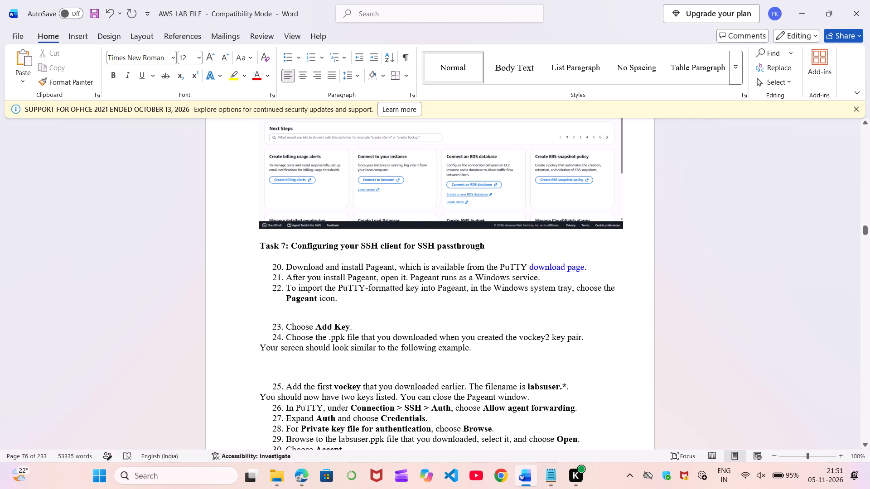
pyautogui.press('BackSpace')
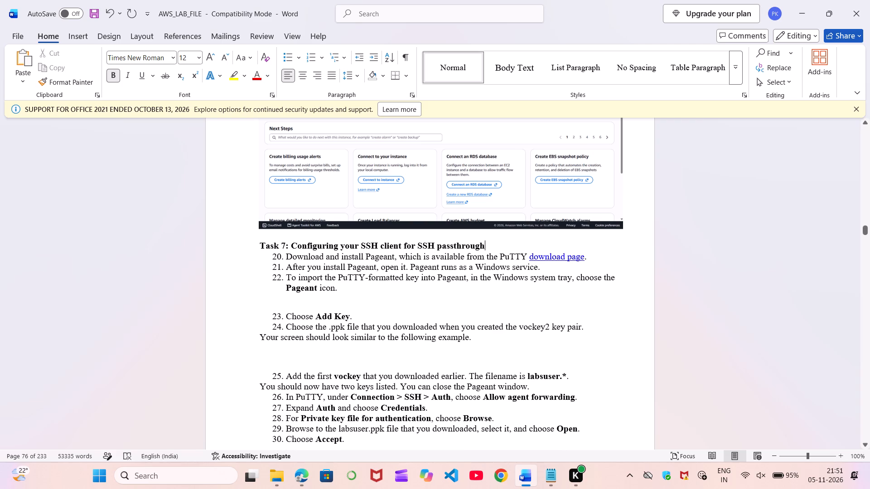
# Remove the blank space between step 22 about the Pageant icon and step 23.
pyautogui.click(278, 300)
pyautogui.press('BackSpace')
pyautogui.press('BackSpace')
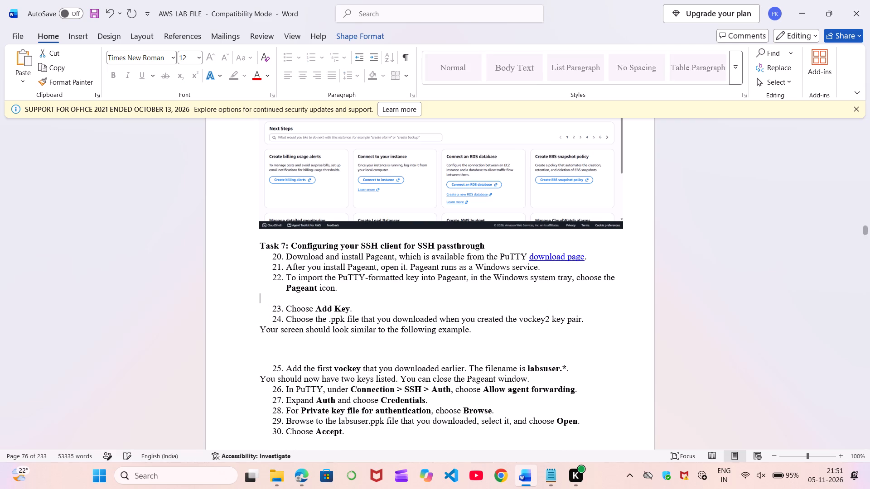
pyautogui.press('BackSpace')
pyautogui.press('BackSpace')
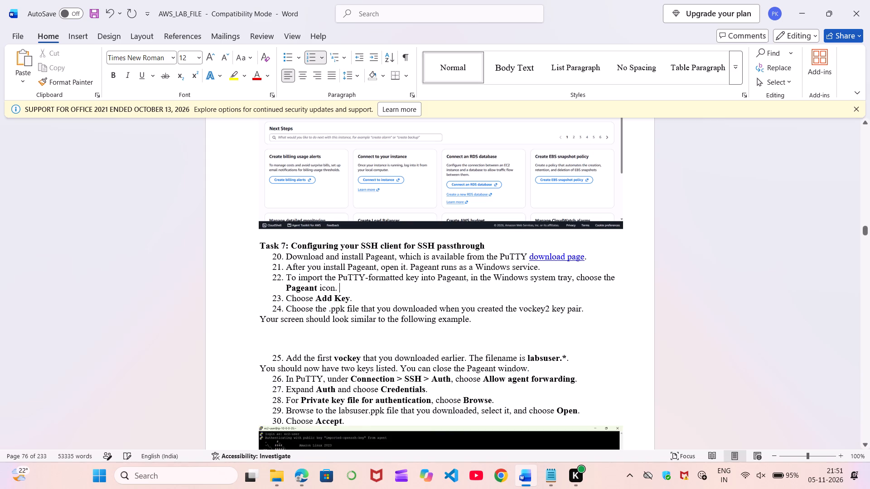
# Remove the blank space between "Your screen should look similar to the following example." and step 25.
pyautogui.click(282, 347)
pyautogui.press('BackSpace')
pyautogui.press('BackSpace')
pyautogui.press('BackSpace')
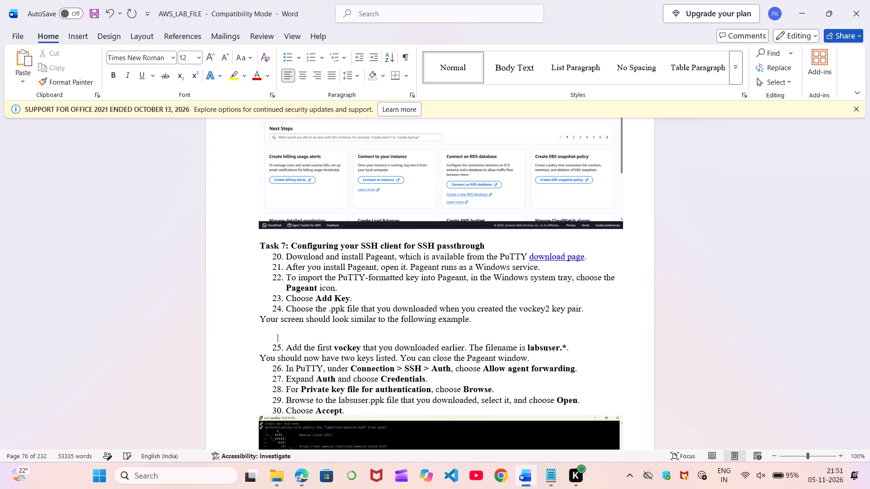
pyautogui.press('BackSpace')
pyautogui.press('BackSpace')
pyautogui.press('BackSpace')
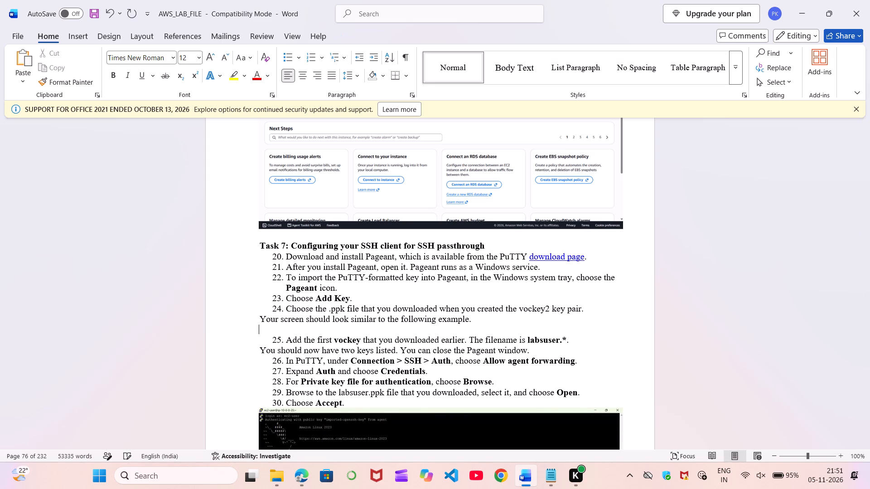
pyautogui.press('BackSpace')
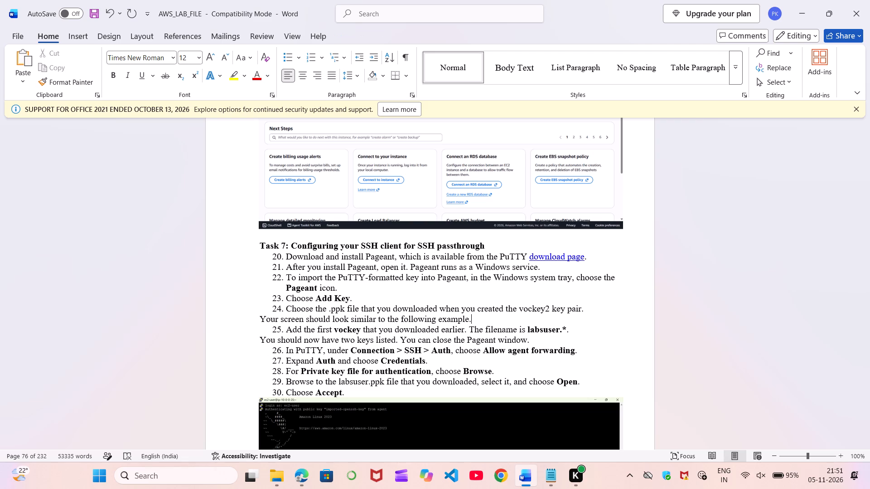
# Delete the text between the terminal screenshot and step 31: the PuTTY continuation note, the macOS or Linux users subheading and its introduction, including the stray period.
pyautogui.scroll(-3, 282, 347)
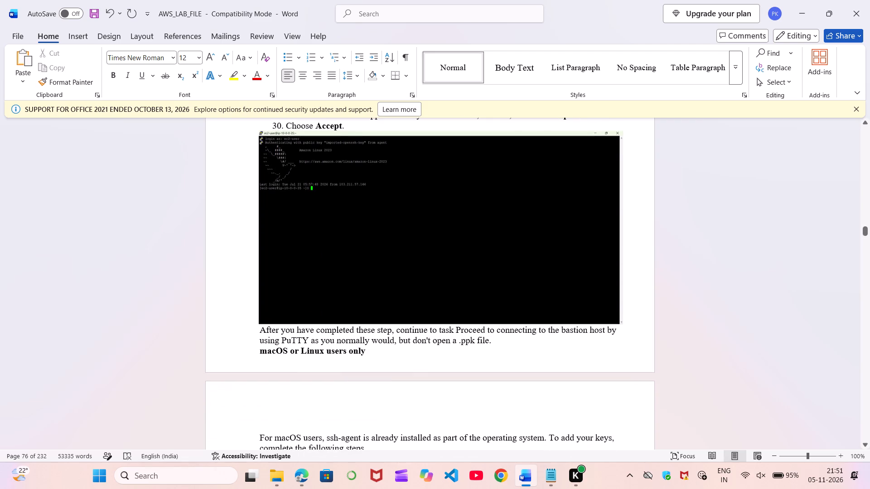
pyautogui.scroll(-2, 282, 347)
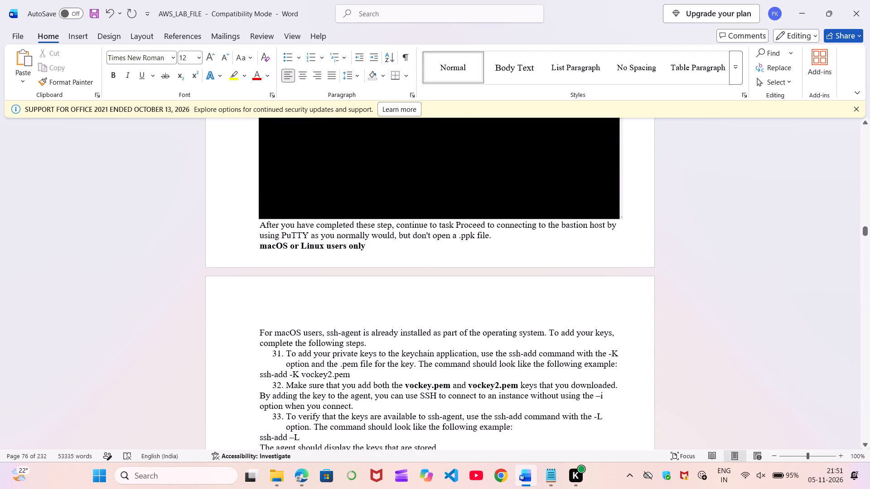
pyautogui.scroll(-1, 256, 321)
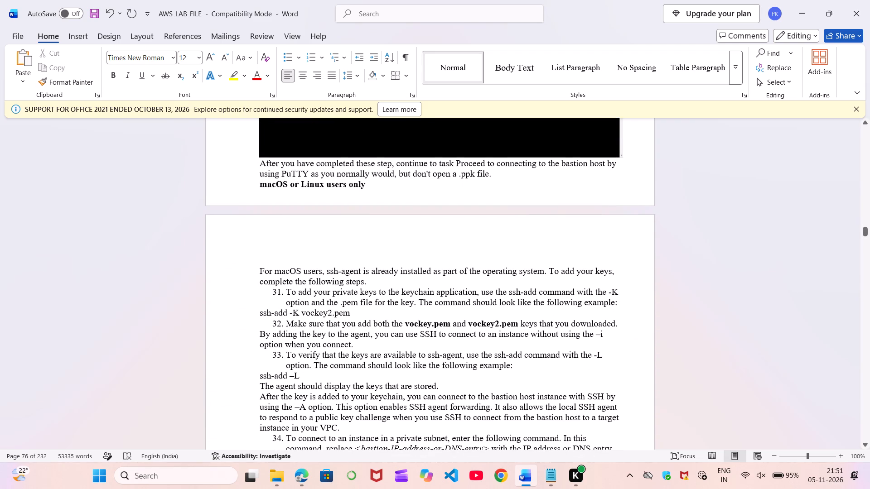
pyautogui.moveTo(258, 163); pyautogui.dragTo(364, 282)
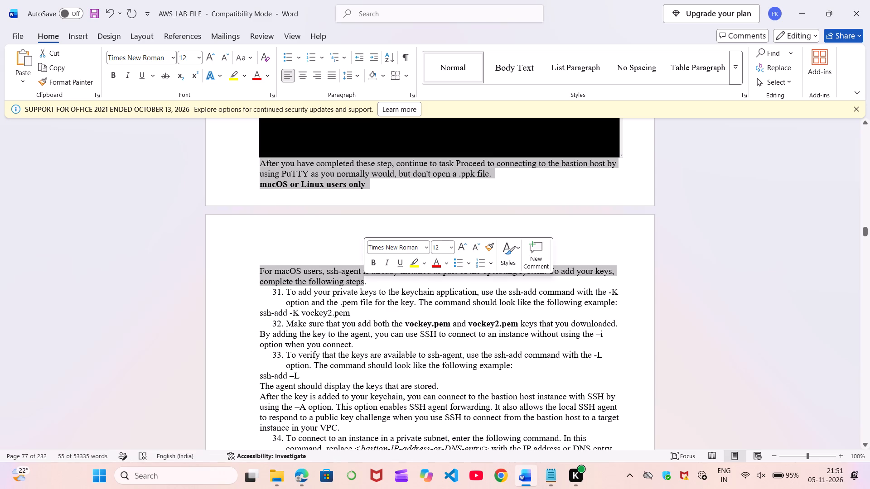
pyautogui.press('BackSpace')
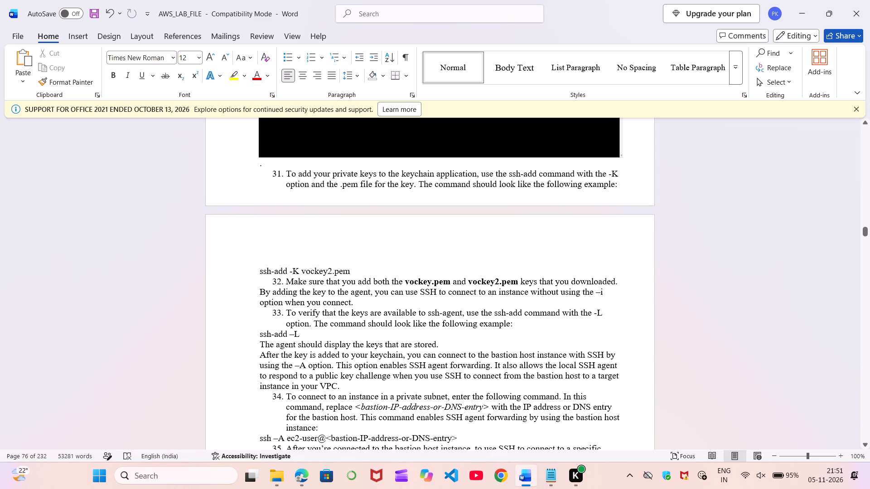
pyautogui.press('Right')
pyautogui.press('BackSpace')
pyautogui.press('BackSpace')
# Delete the explanation below step 32 about adding the key to the agent and connecting without the –i option.
pyautogui.moveTo(256, 286); pyautogui.dragTo(300, 298)
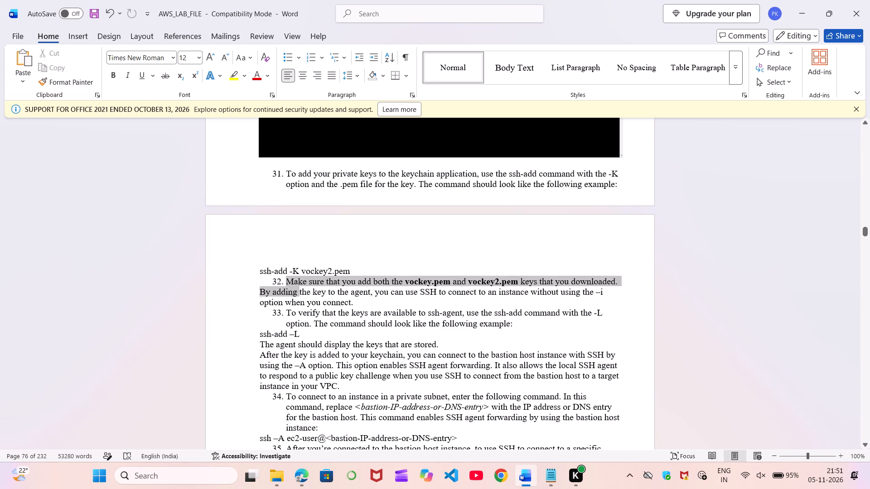
pyautogui.moveTo(300, 298); pyautogui.dragTo(363, 302)
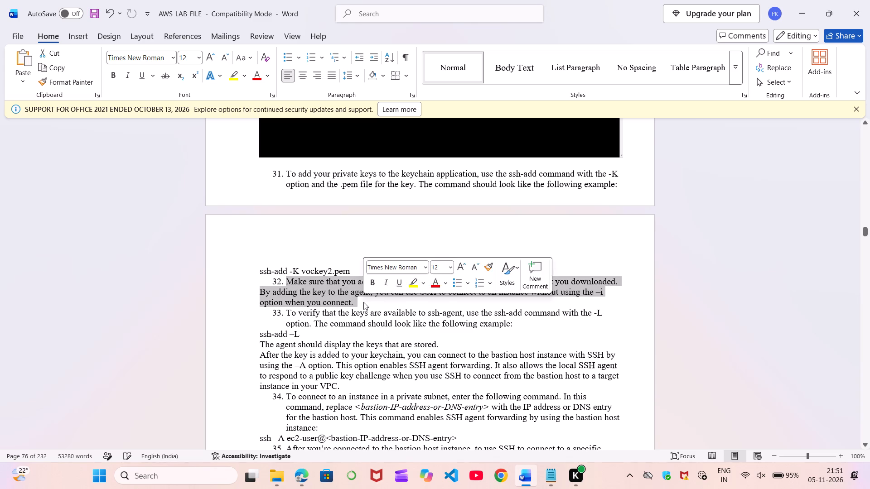
pyautogui.click(363, 302)
pyautogui.scroll(-1, 333, 306)
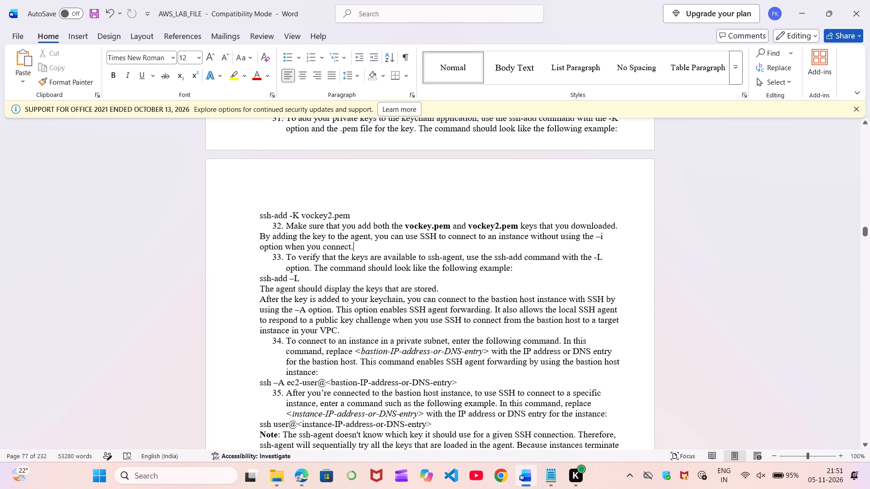
pyautogui.moveTo(259, 235); pyautogui.dragTo(358, 247)
pyautogui.press('BackSpace')
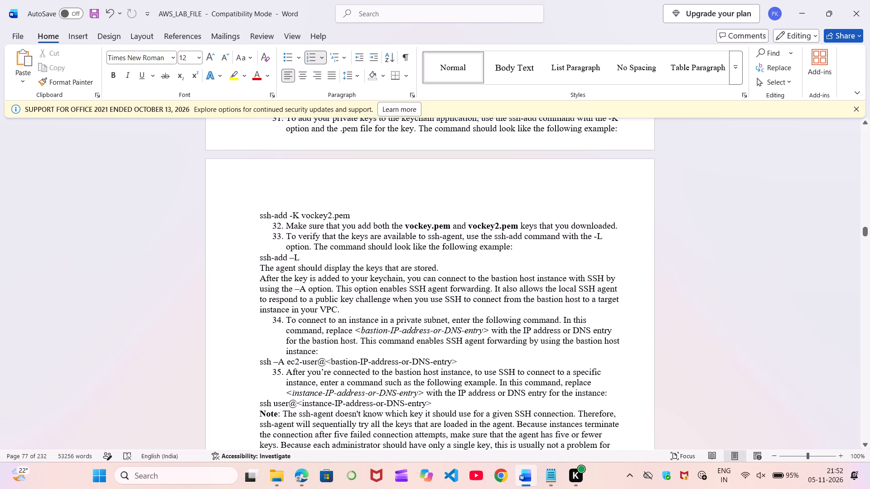
# Delete the text between "ssh-add –L" and step 34 about the agent displaying stored keys and the –A forwarding option.
pyautogui.moveTo(257, 267); pyautogui.dragTo(346, 311)
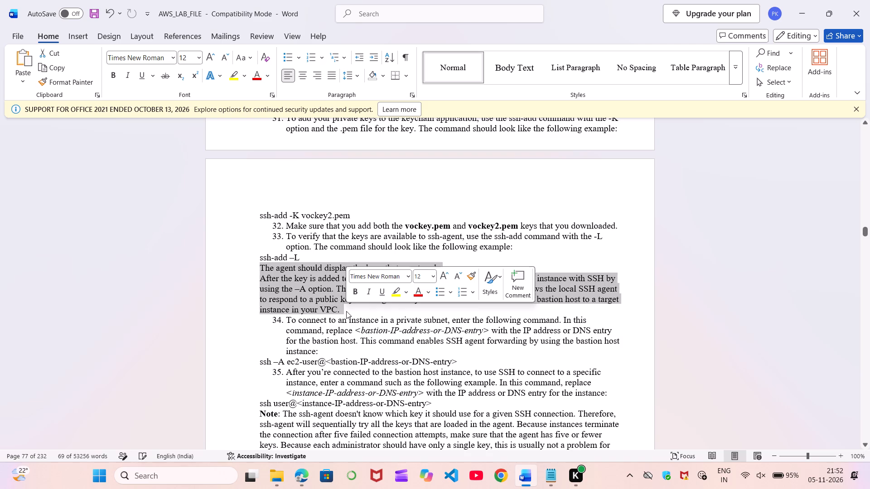
pyautogui.press('BackSpace')
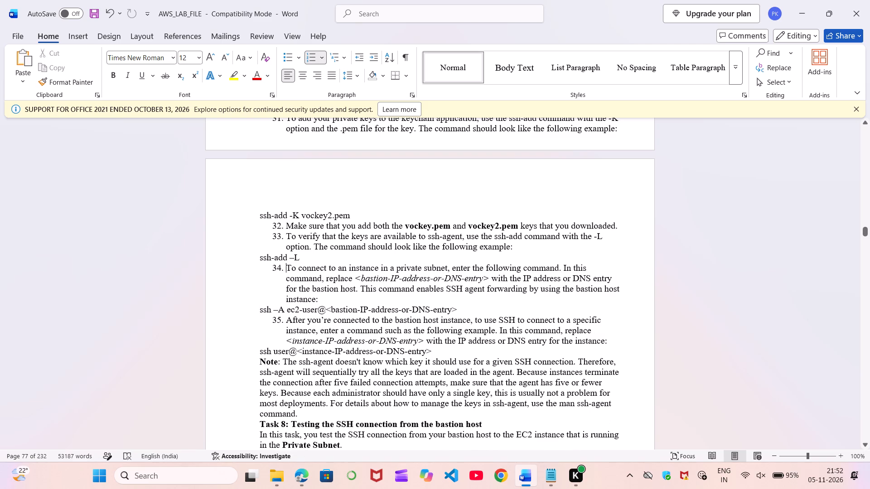
# Delete the ssh-agent note between step 35's ssh command and the Task 8 heading, including the leftover period and blank line.
pyautogui.scroll(-1, 338, 298)
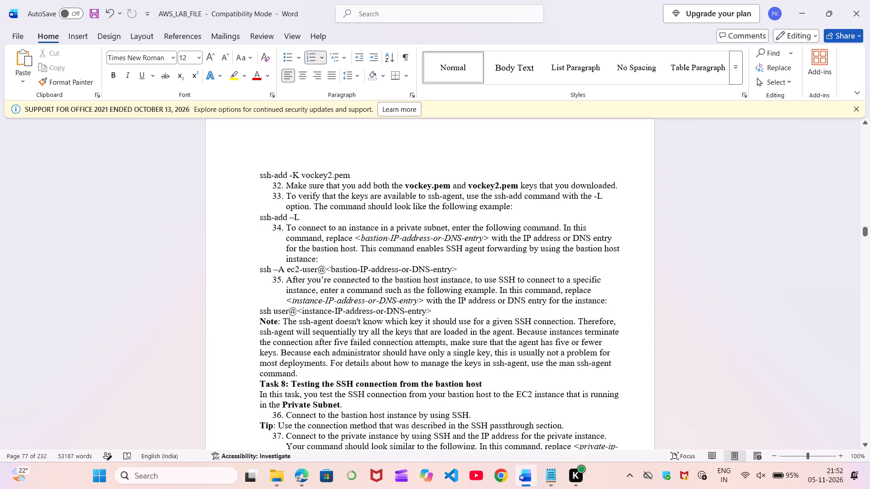
pyautogui.scroll(-1, 338, 298)
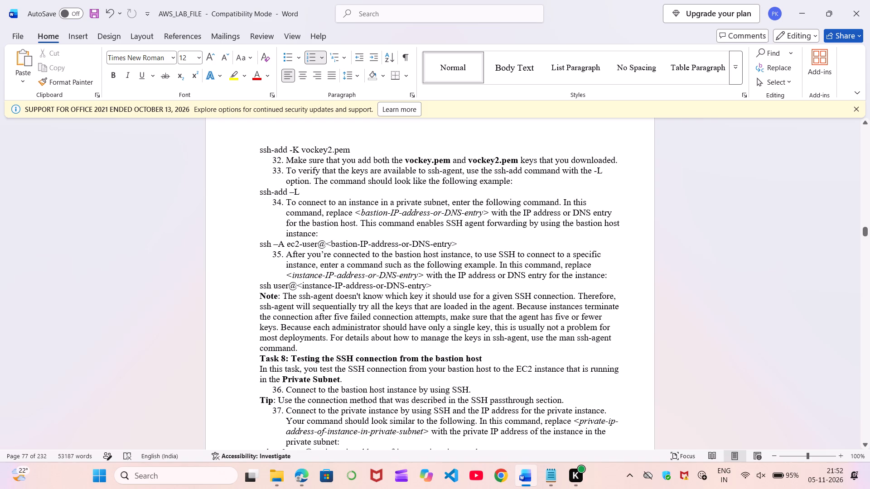
pyautogui.moveTo(261, 297); pyautogui.dragTo(296, 350)
pyautogui.press('BackSpace')
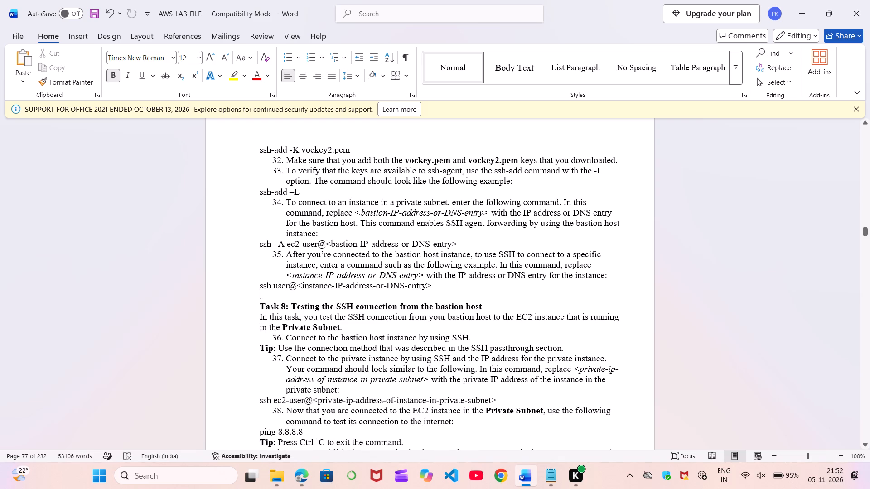
pyautogui.press('Right')
pyautogui.press('BackSpace')
pyautogui.press('BackSpace')
pyautogui.press('BackSpace')
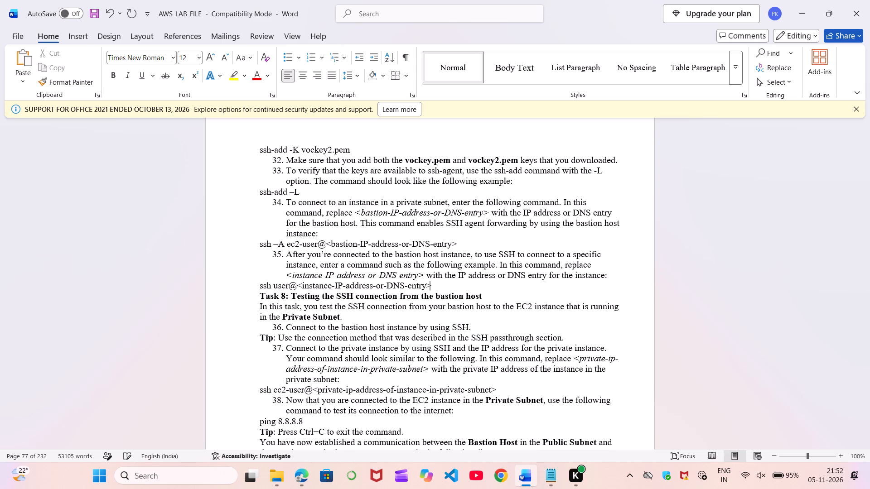
pyautogui.scroll(-1, 296, 350)
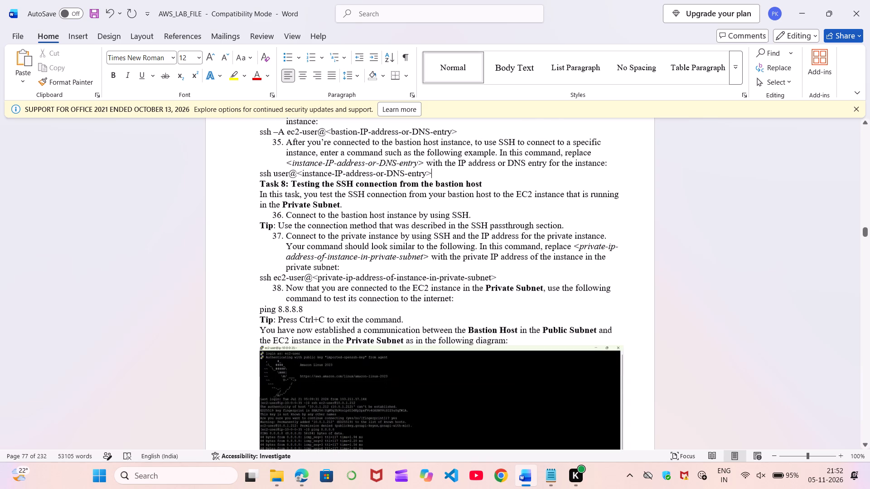
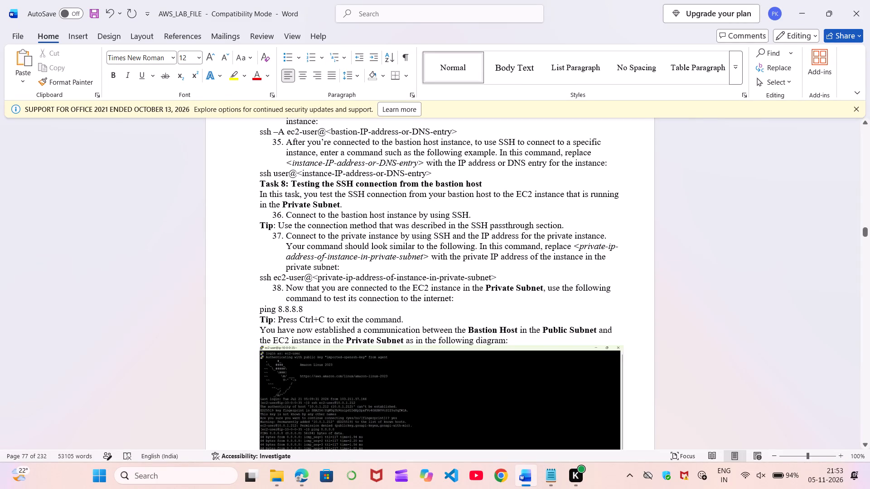
# Delete the introductory paragraph between the Task 8 heading and step 36.
pyautogui.moveTo(252, 195); pyautogui.dragTo(351, 209)
pyautogui.press('BackSpace')
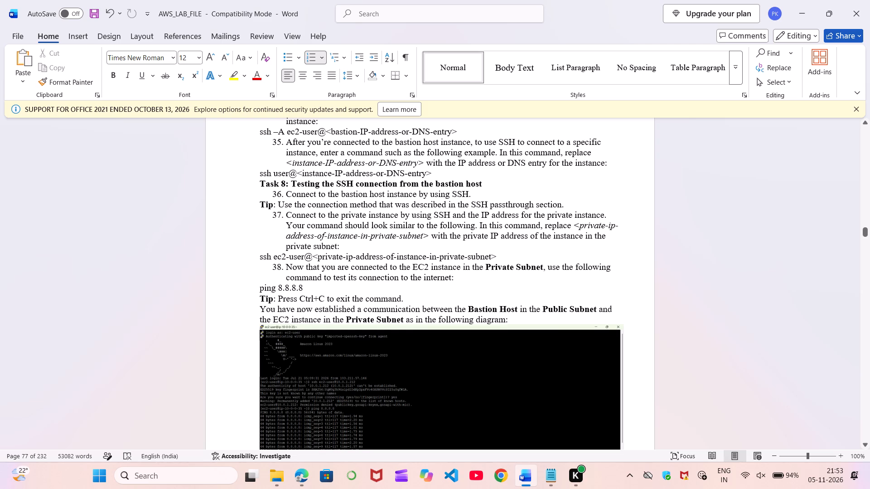
# Delete the tip about exiting the command and the Bastion Host communication sentence between "ping 8.8.8.8" and its terminal screenshot.
pyautogui.scroll(-2, 333, 233)
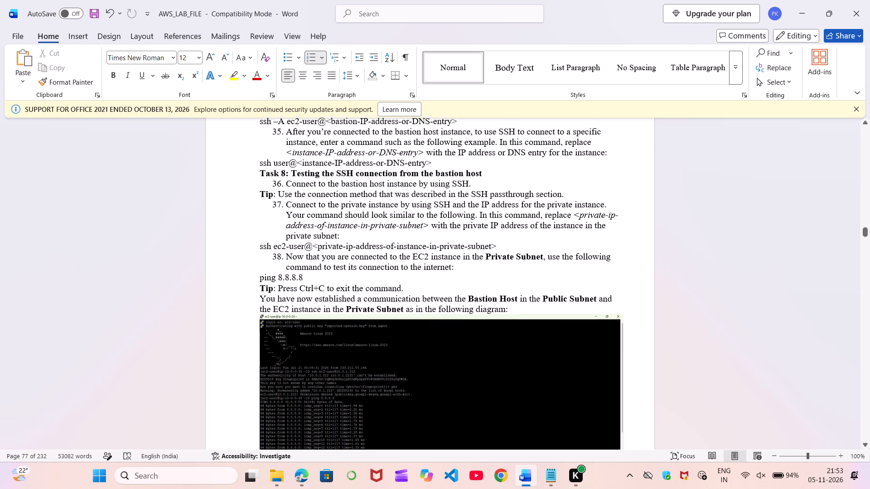
pyautogui.scroll(-1, 333, 233)
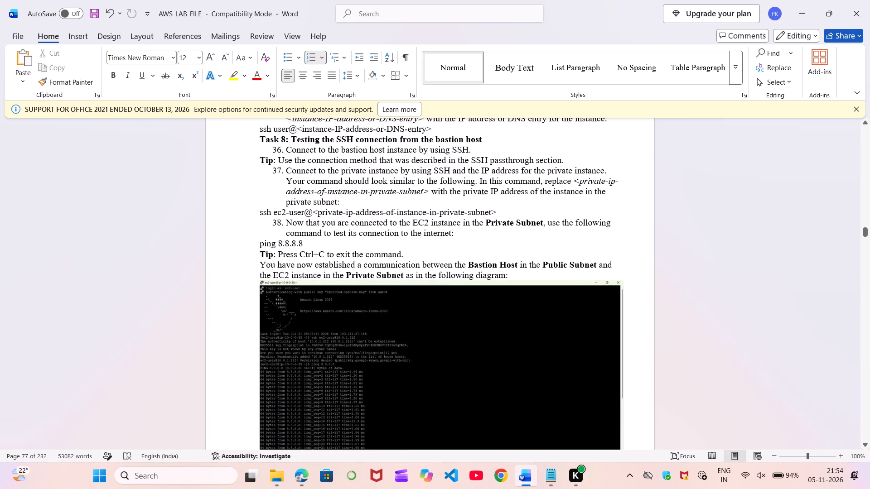
pyautogui.scroll(2, 333, 233)
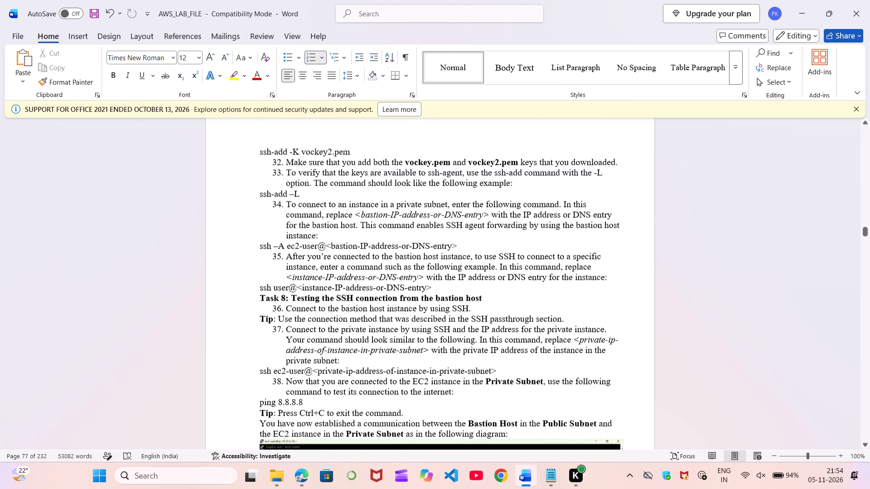
pyautogui.scroll(1, 333, 233)
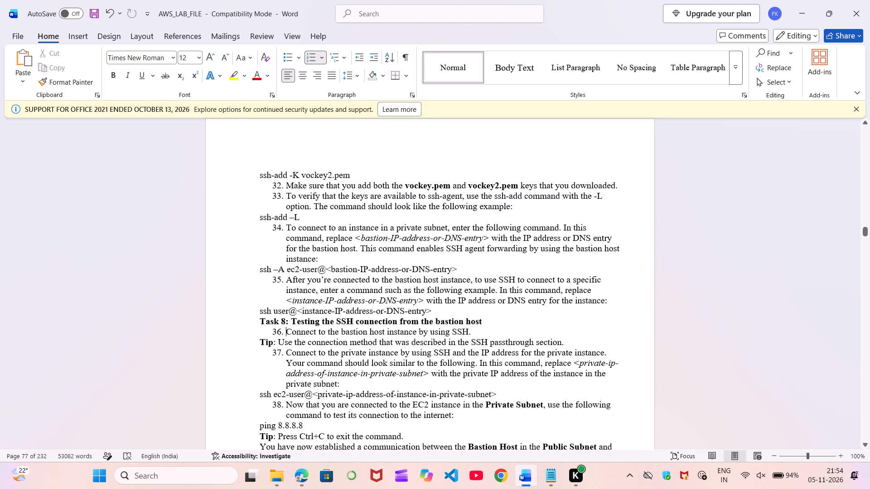
pyautogui.scroll(-1, 315, 257)
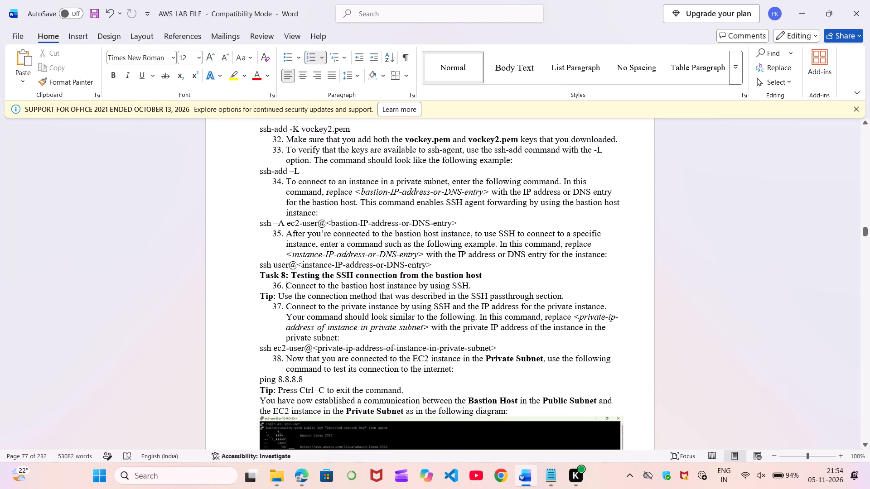
pyautogui.scroll(2, 315, 257)
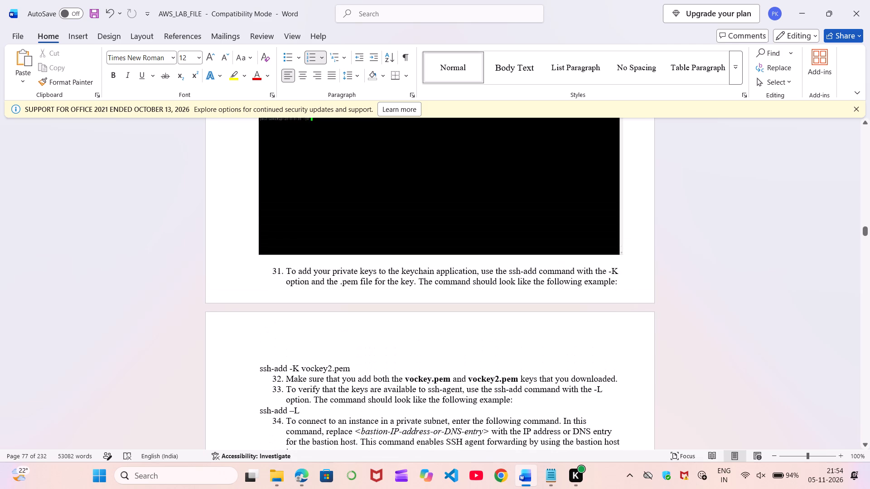
pyautogui.scroll(-5, 315, 257)
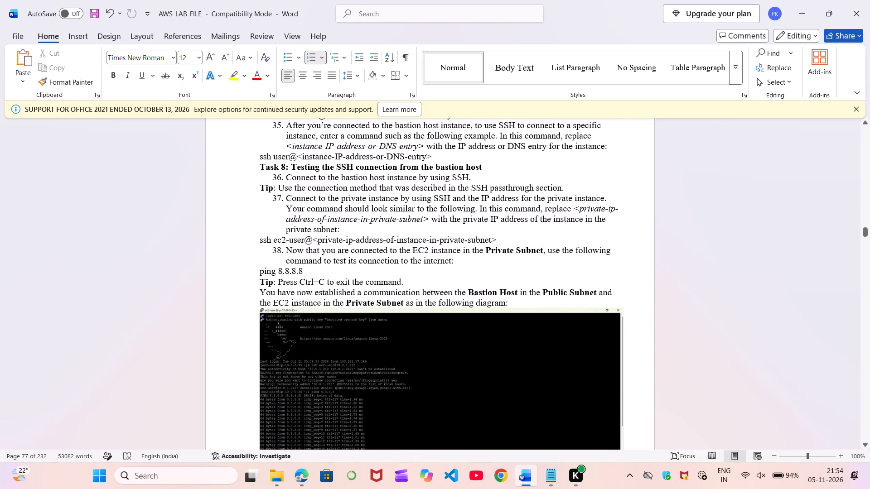
pyautogui.scroll(-1, 270, 280)
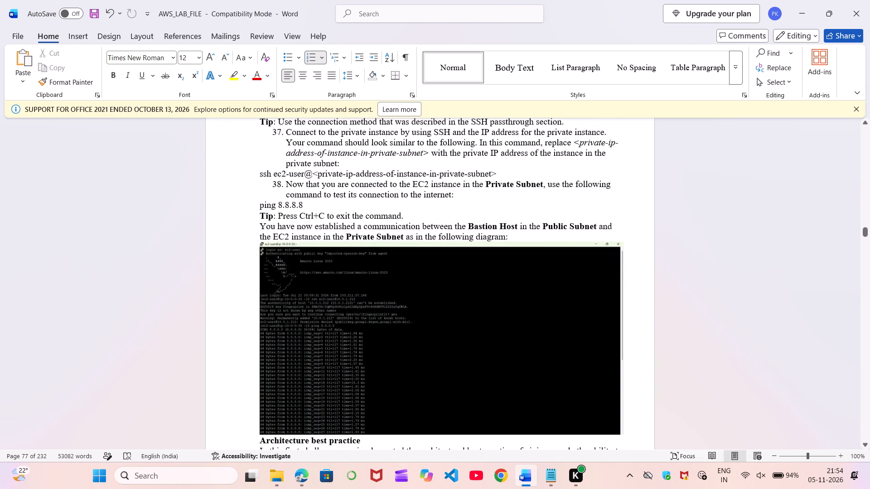
pyautogui.moveTo(258, 215); pyautogui.dragTo(317, 249)
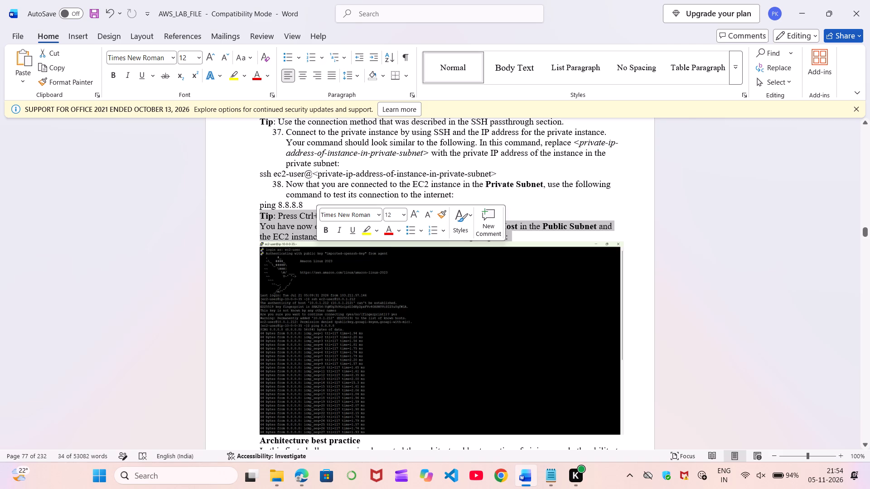
pyautogui.press('BackSpace')
# Delete the text between the "Architecture best practice" heading and the Task 9 heading, including Tip 1 and the challenge 2 business requirement section.
pyautogui.scroll(-3, 317, 249)
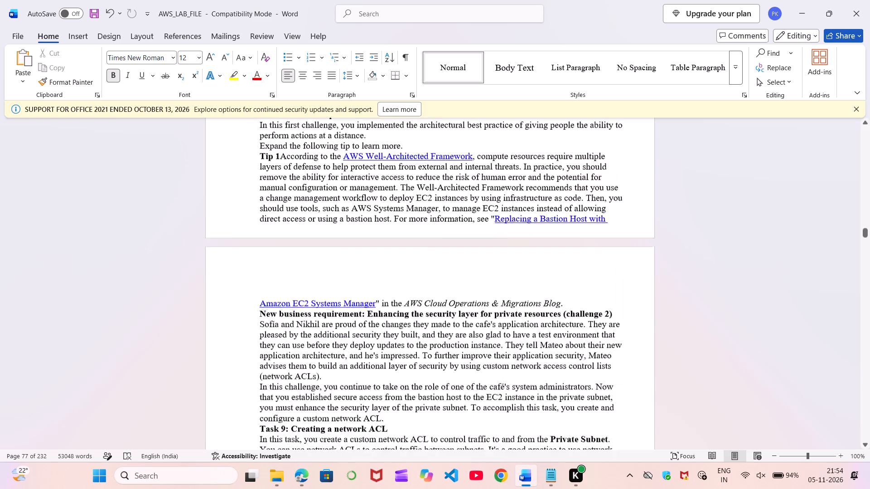
pyautogui.scroll(1, 317, 249)
pyautogui.scroll(-2, 317, 249)
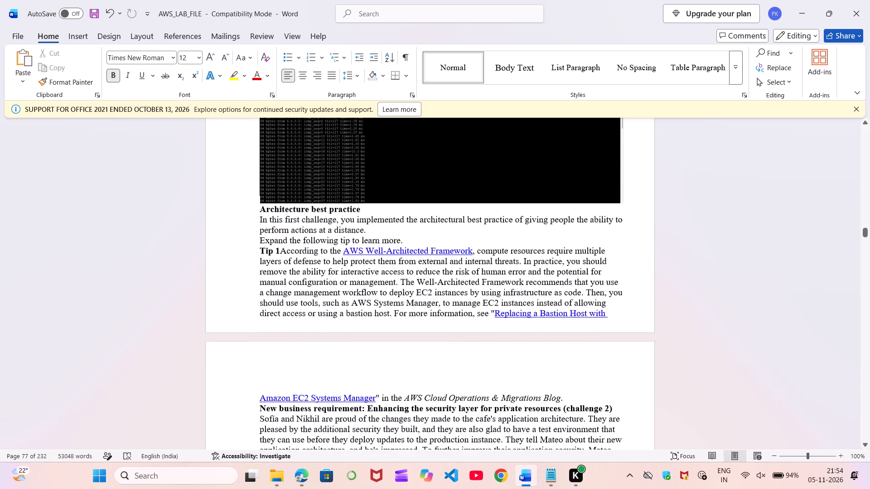
pyautogui.scroll(-2, 317, 249)
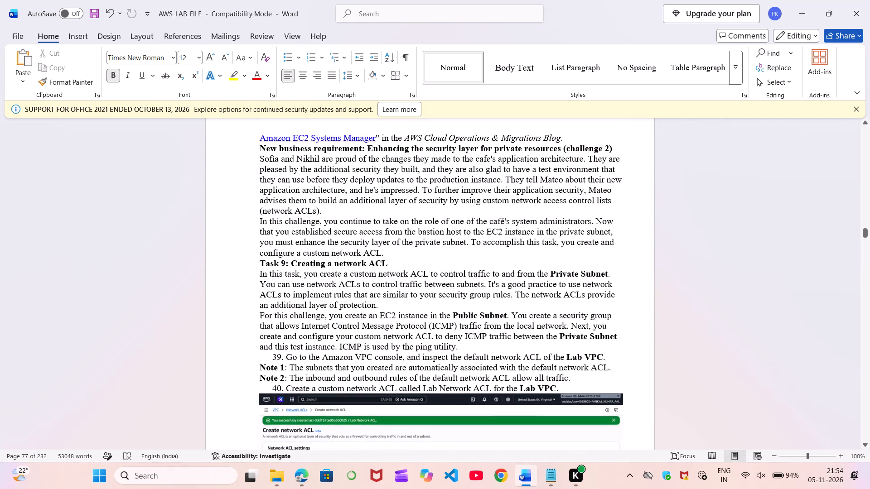
pyautogui.scroll(2, 400, 341)
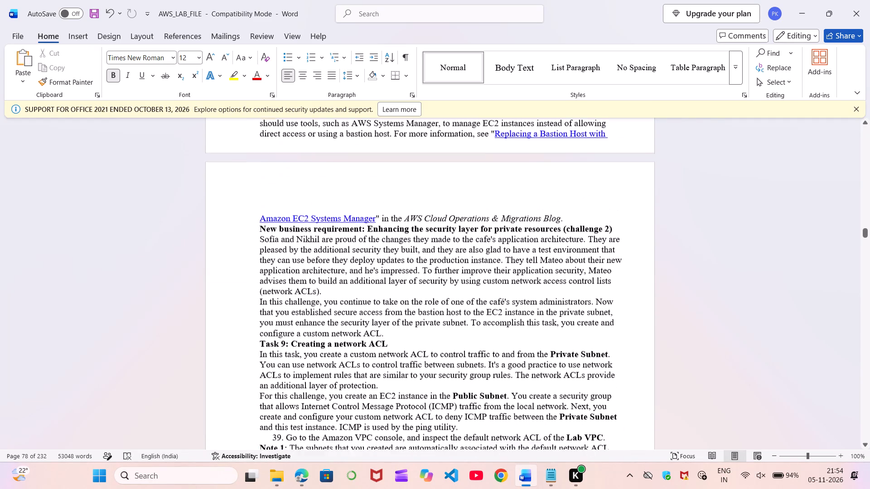
pyautogui.moveTo(384, 357); pyautogui.dragTo(251, 136)
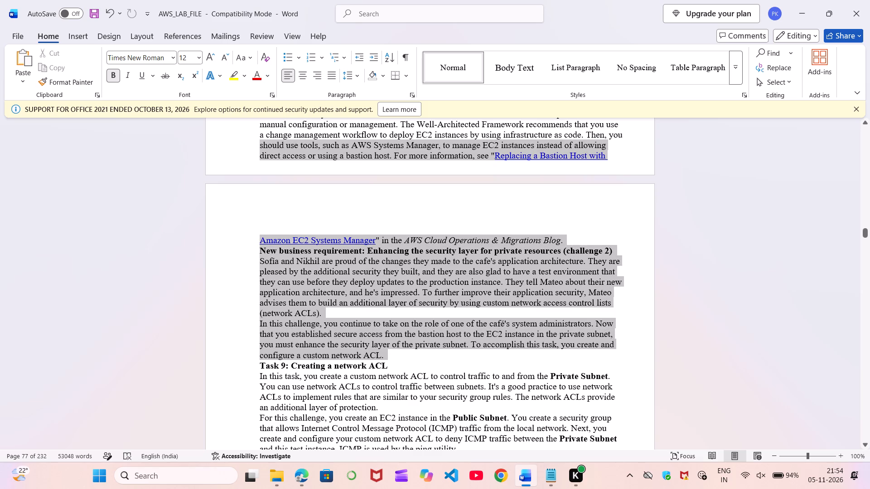
pyautogui.moveTo(251, 136); pyautogui.dragTo(268, 443)
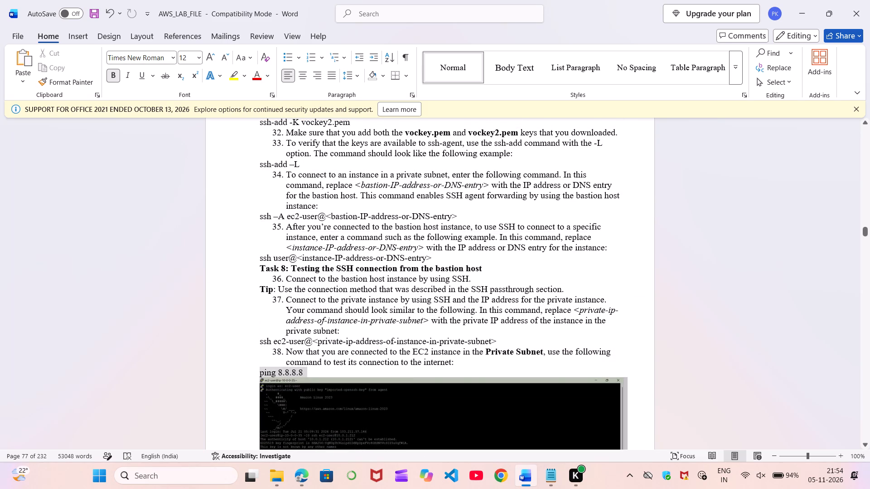
pyautogui.moveTo(268, 443); pyautogui.dragTo(259, 269)
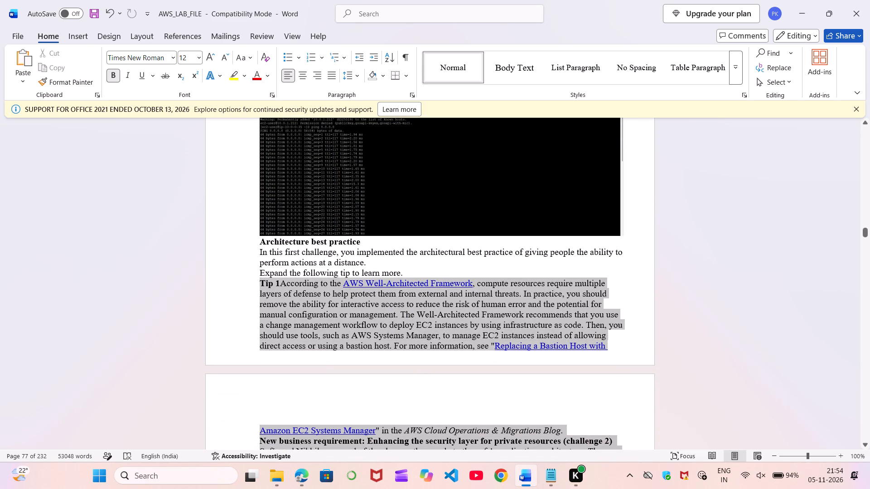
pyautogui.moveTo(259, 269); pyautogui.dragTo(240, 246)
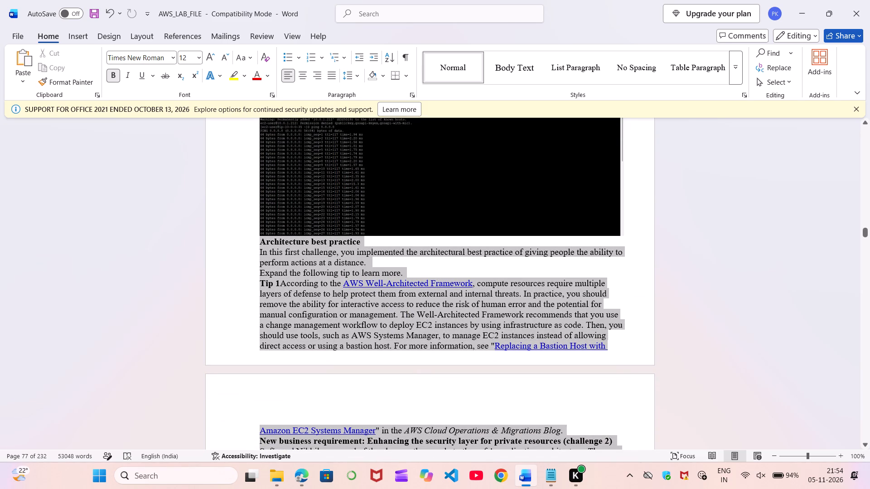
pyautogui.moveTo(240, 246); pyautogui.dragTo(240, 247)
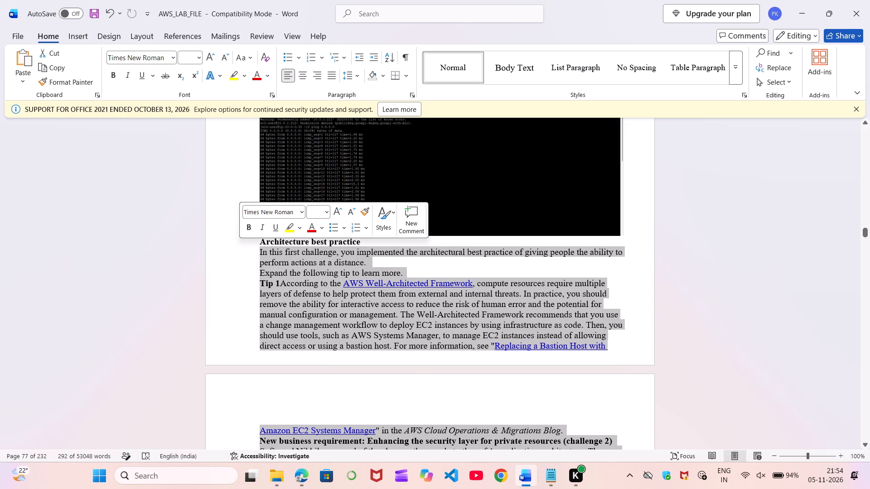
pyautogui.press('BackSpace')
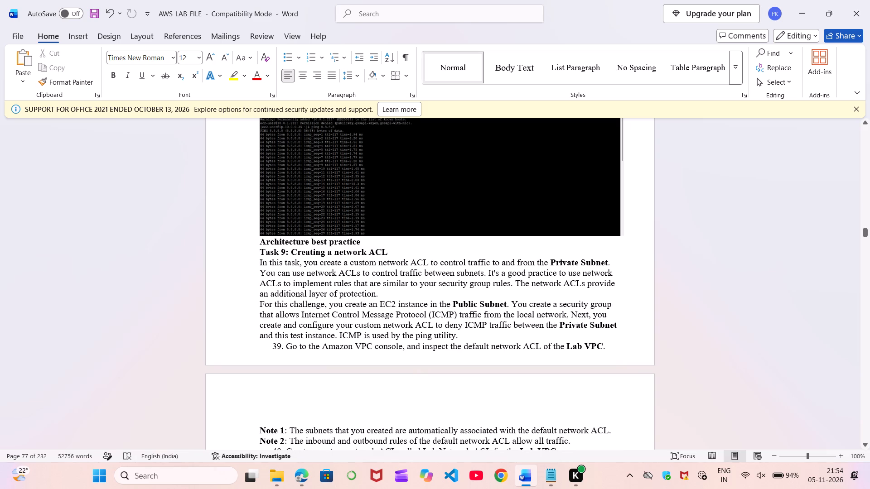
# Remove the leftover "Architecture best practice" heading so the Task 9 heading directly follows the terminal screenshot.
pyautogui.press('BackSpace')
pyautogui.press('BackSpace')
pyautogui.press('BackSpace')
pyautogui.press('BackSpace')
pyautogui.press('BackSpace')
pyautogui.press('BackSpace')
pyautogui.press('BackSpace')
pyautogui.press('BackSpace')
pyautogui.press('BackSpace')
pyautogui.press('BackSpace')
pyautogui.press('BackSpace')
pyautogui.press('BackSpace')
pyautogui.press('BackSpace')
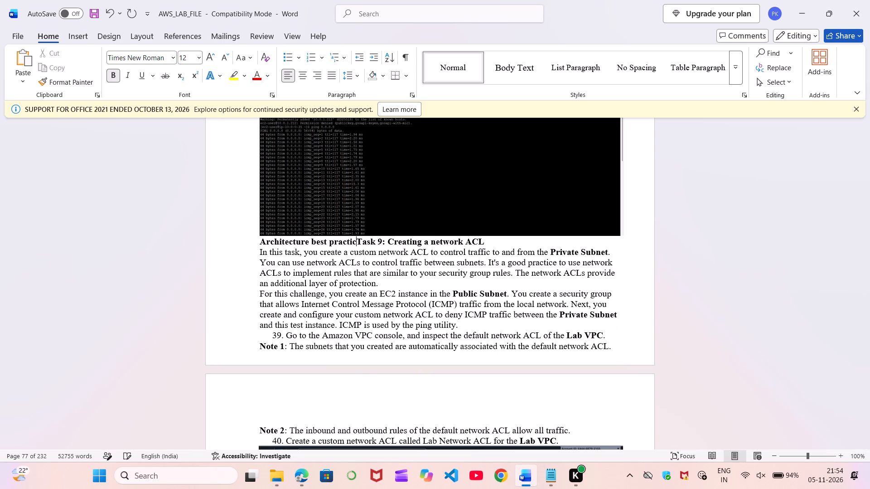
pyautogui.press('BackSpace')
pyautogui.press('BackSpace')
pyautogui.press('BackSpace')
pyautogui.press('BackSpace')
pyautogui.press('BackSpace')
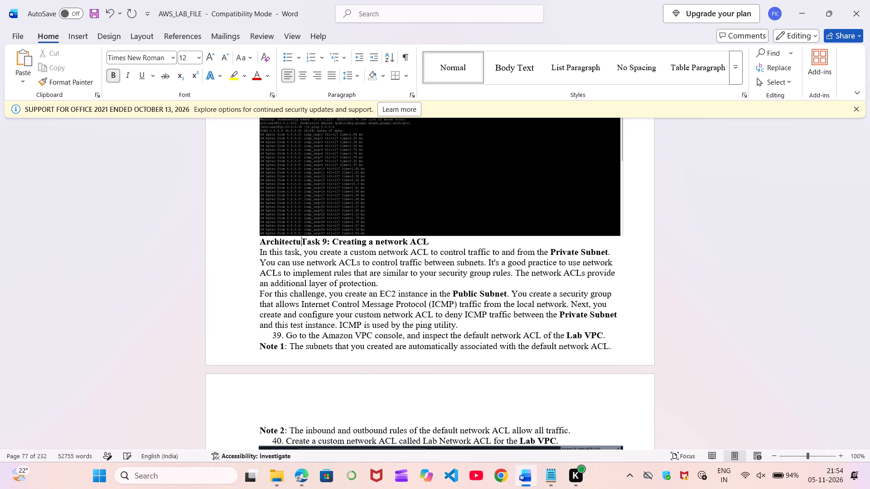
pyautogui.press('BackSpace')
pyautogui.press('BackSpace')
pyautogui.press('BackSpace')
pyautogui.press('BackSpace')
pyautogui.press('BackSpace')
pyautogui.press('BackSpace')
pyautogui.press('BackSpace')
pyautogui.press('BackSpace')
pyautogui.press('BackSpace')
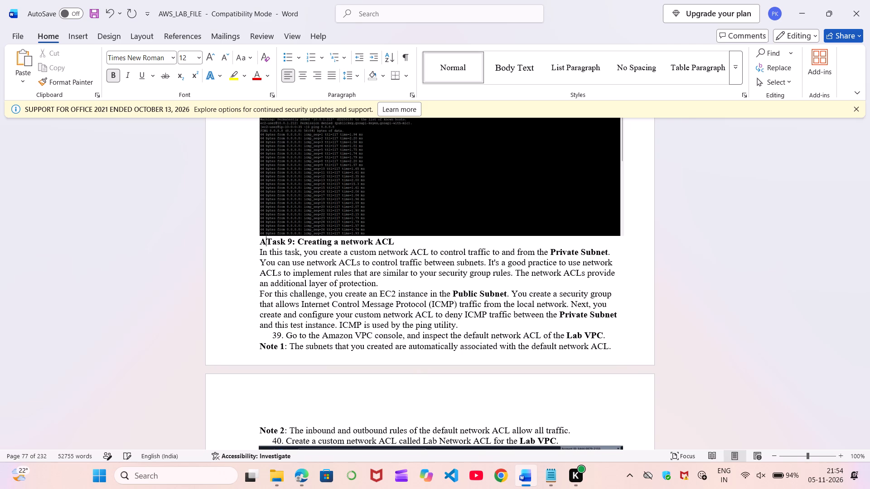
pyautogui.press('BackSpace')
pyautogui.press('BackSpace')
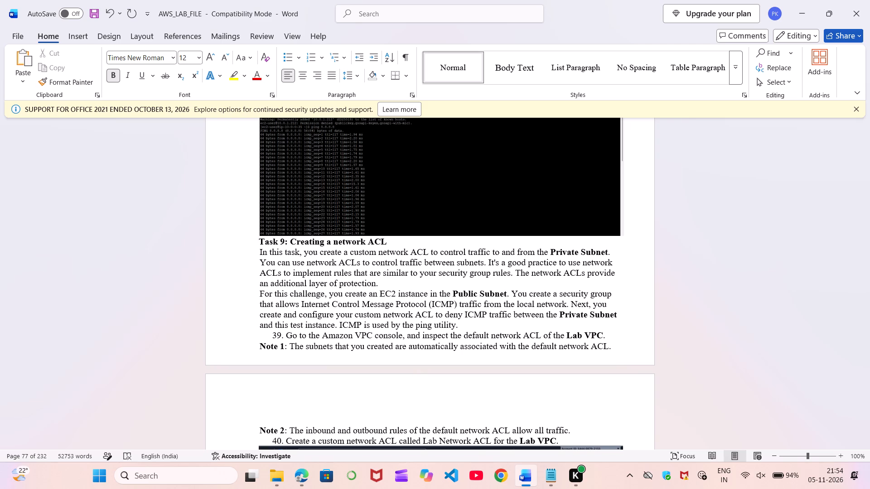
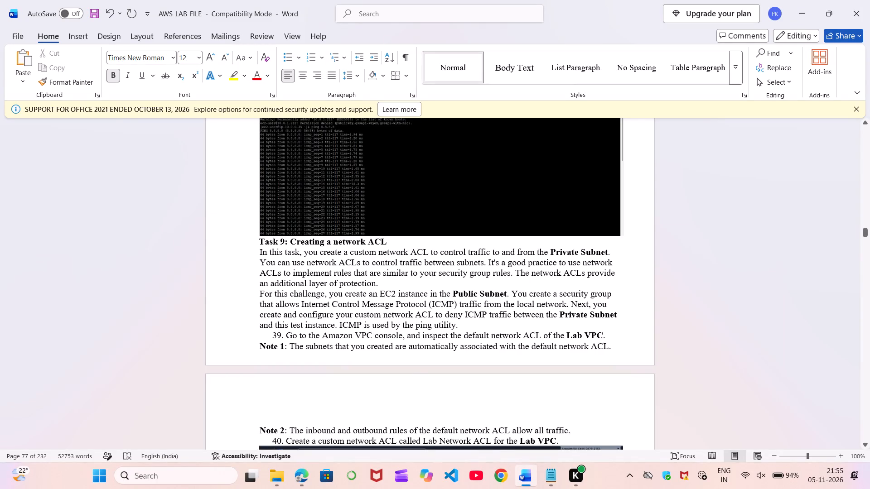
# Delete the two introductory paragraphs between the "Task 9: Creating a network ACL" heading and step 39.
pyautogui.moveTo(257, 253); pyautogui.dragTo(401, 294)
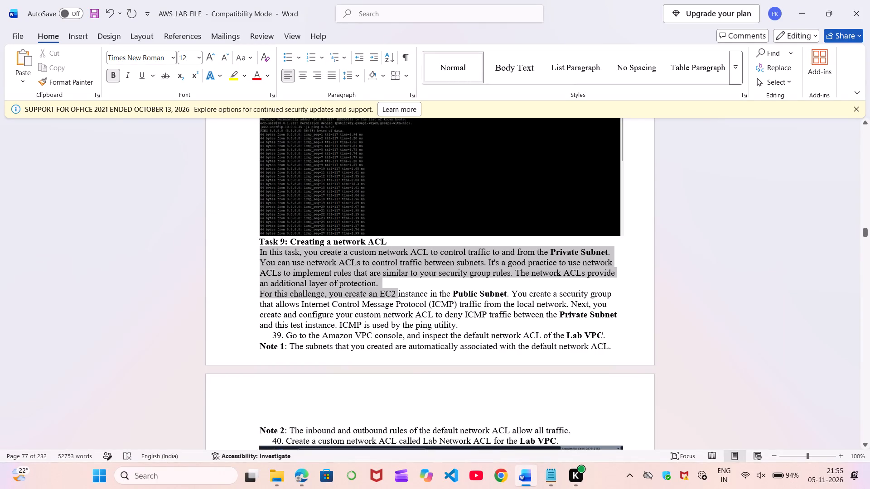
pyautogui.moveTo(401, 294); pyautogui.dragTo(461, 325)
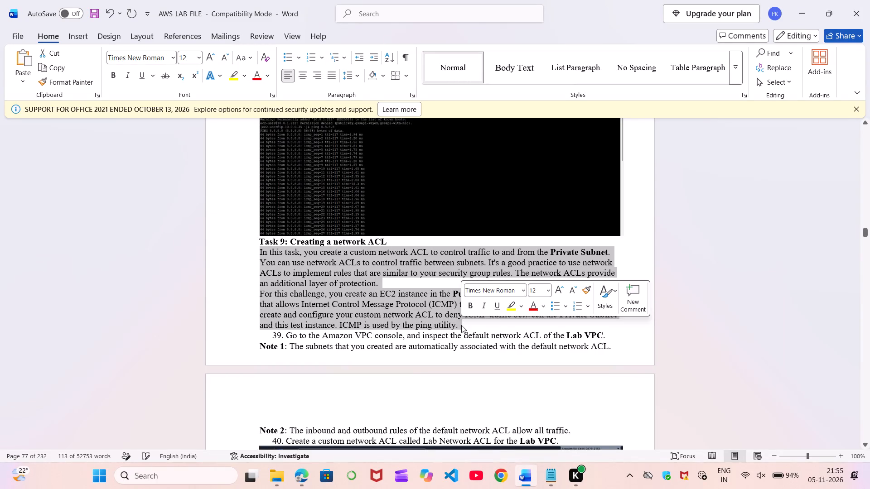
pyautogui.press('BackSpace')
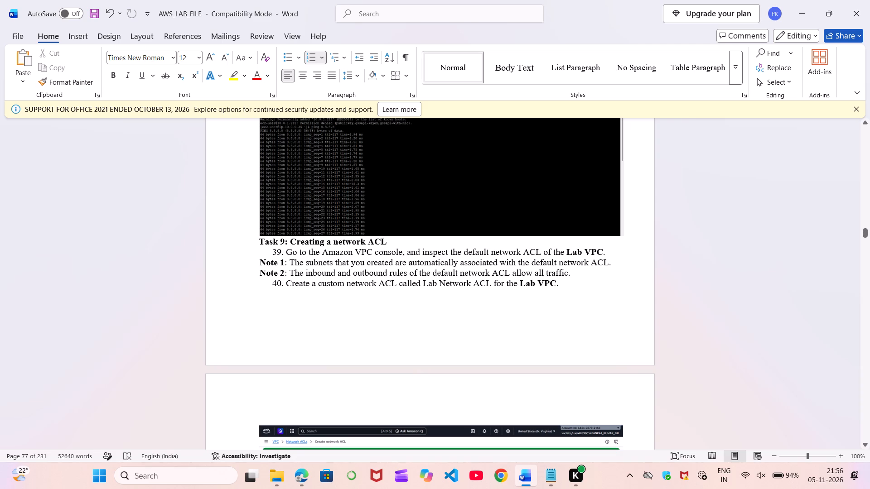
# Delete Note 1 and Note 2 about the default network ACL between steps 39 and 40.
pyautogui.moveTo(570, 276); pyautogui.dragTo(459, 263)
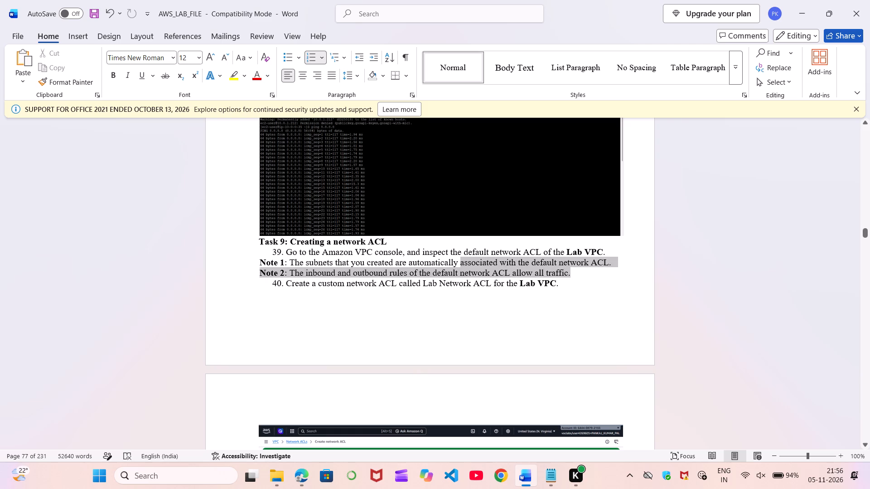
pyautogui.moveTo(459, 263); pyautogui.dragTo(255, 264)
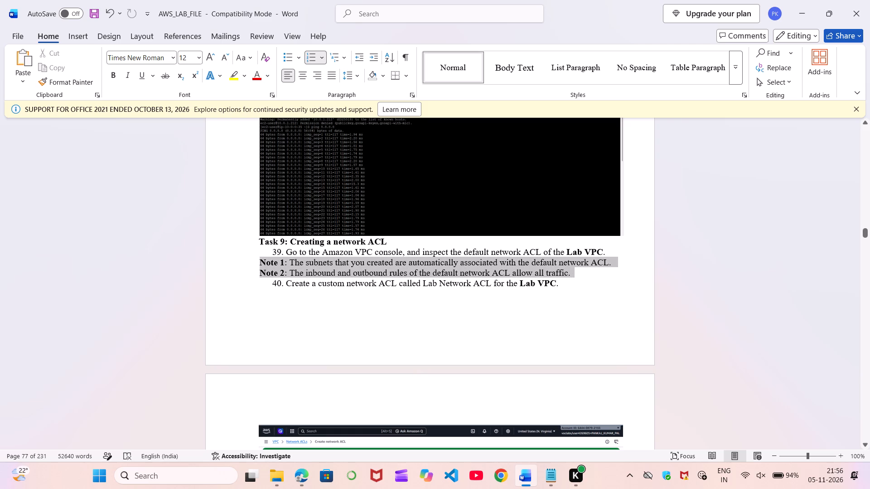
pyautogui.moveTo(255, 264); pyautogui.dragTo(252, 262)
pyautogui.press('BackSpace')
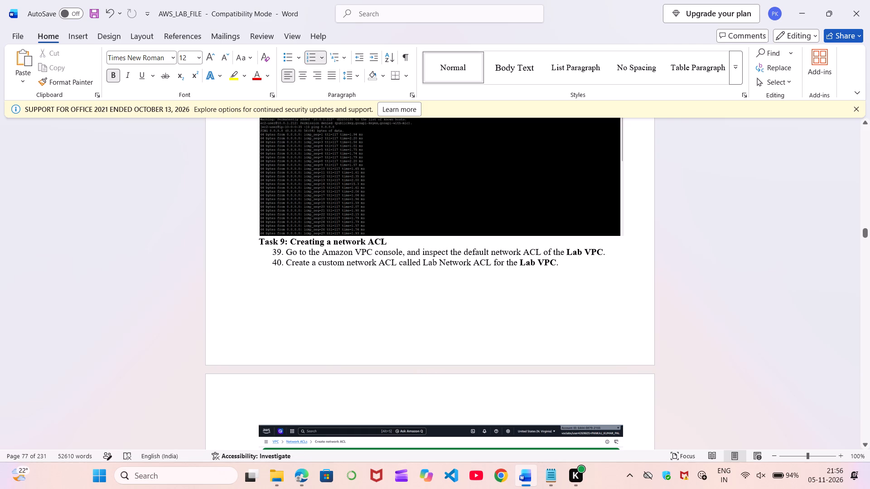
# Insert a blank line between the terminal screenshot and the Task 9 heading.
pyautogui.click(257, 242)
pyautogui.press('Return')
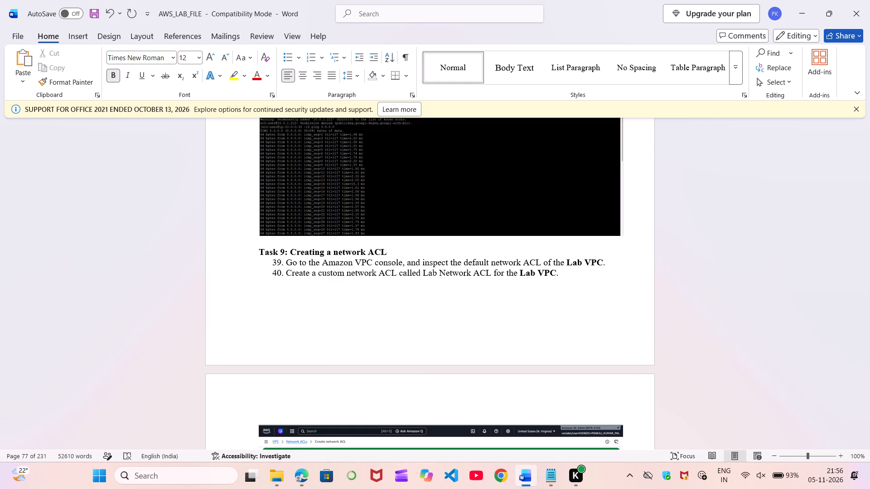
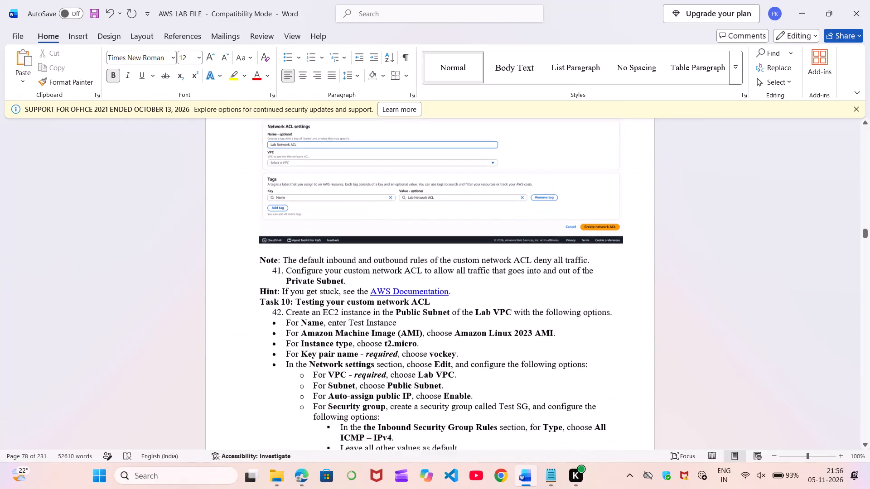
# Delete the note about the custom network ACL's default inbound and outbound rules above step 41.
pyautogui.scroll(-1, 323, 302)
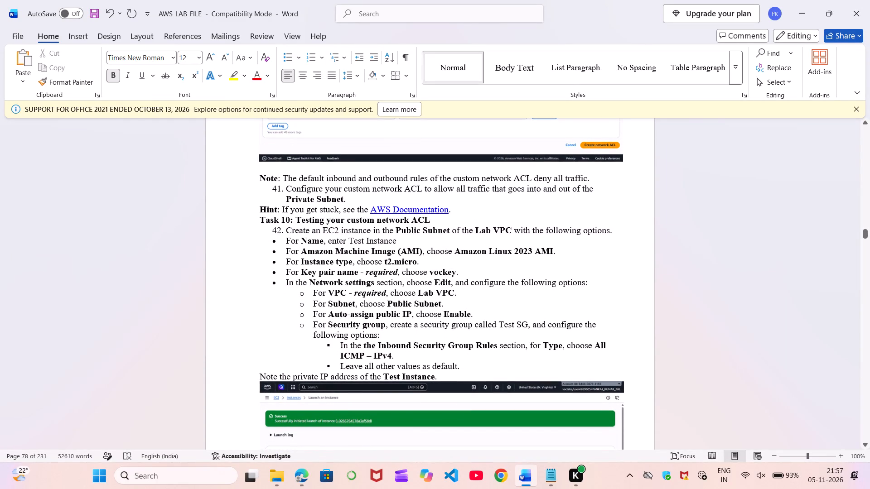
pyautogui.moveTo(259, 178); pyautogui.dragTo(595, 173)
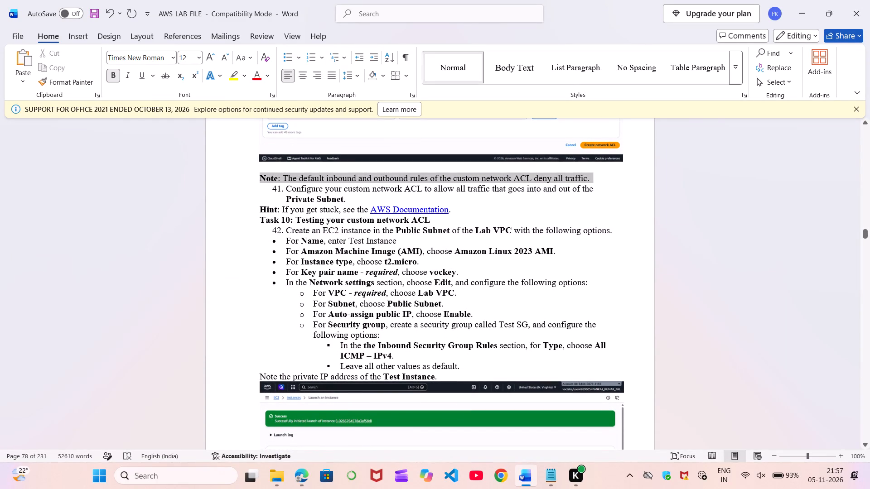
pyautogui.moveTo(595, 173); pyautogui.dragTo(596, 173)
pyautogui.press('BackSpace')
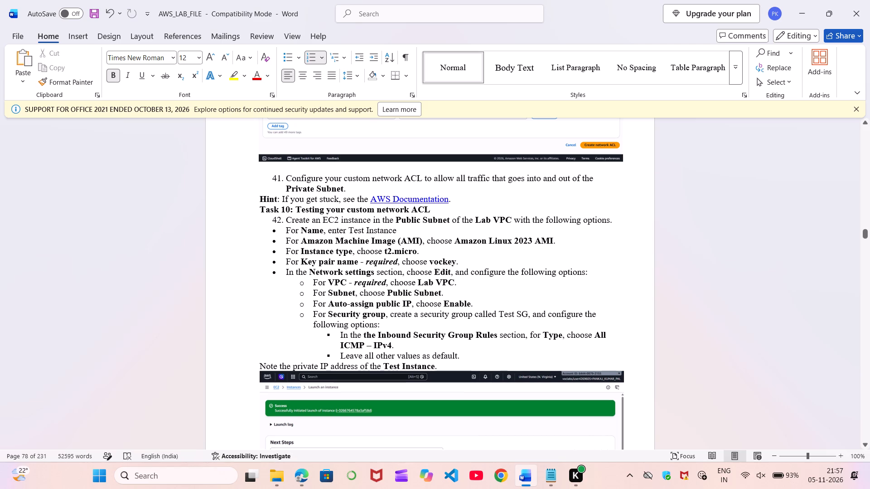
# Delete the AWS Documentation hint line between step 41 and the "Task 10: Testing your custom network ACL" heading.
pyautogui.moveTo(458, 201); pyautogui.dragTo(259, 195)
pyautogui.press('BackSpace')
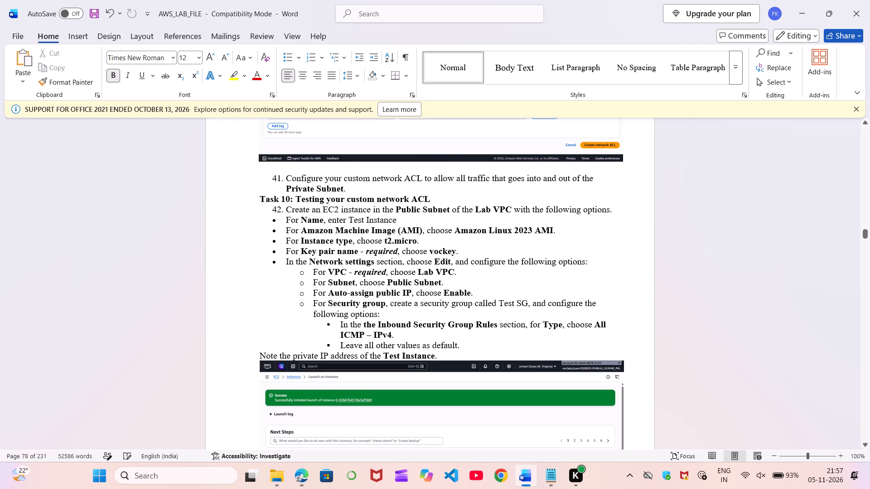
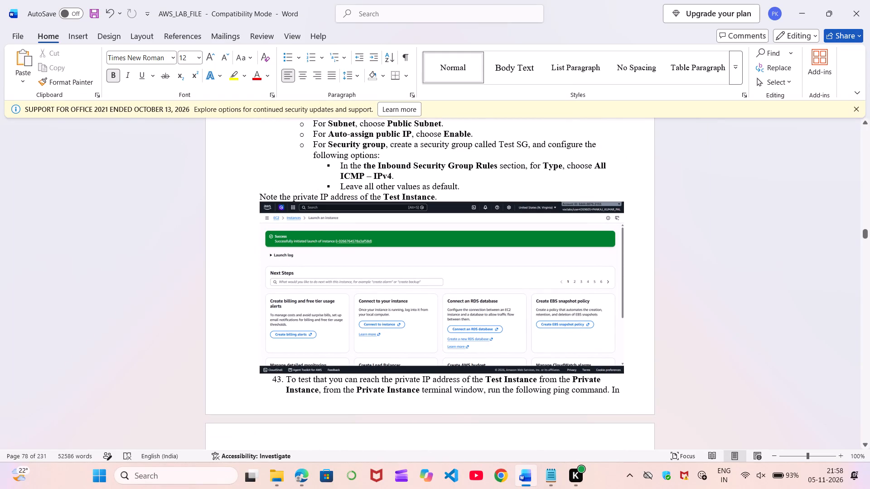
# Delete the two "Make sure" bullets and the paragraph about the ping command stopping, located below step 44.
pyautogui.scroll(-3, 311, 212)
pyautogui.scroll(1, 311, 212)
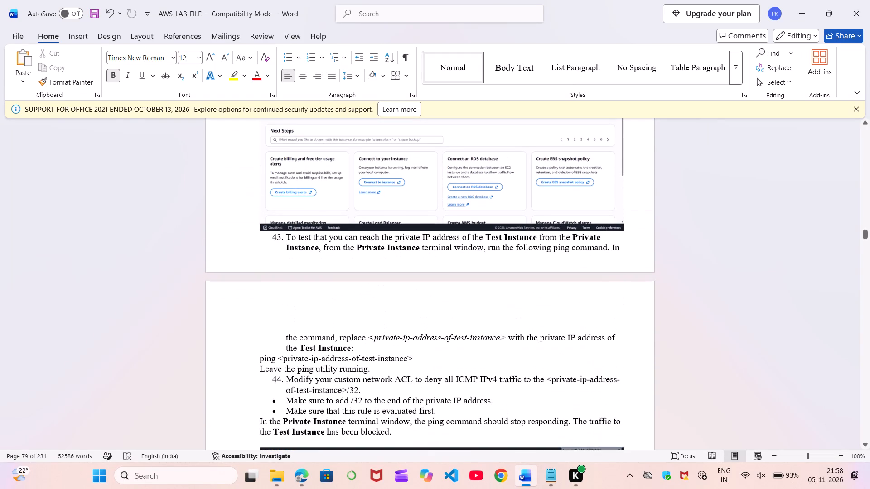
pyautogui.scroll(-1, 311, 212)
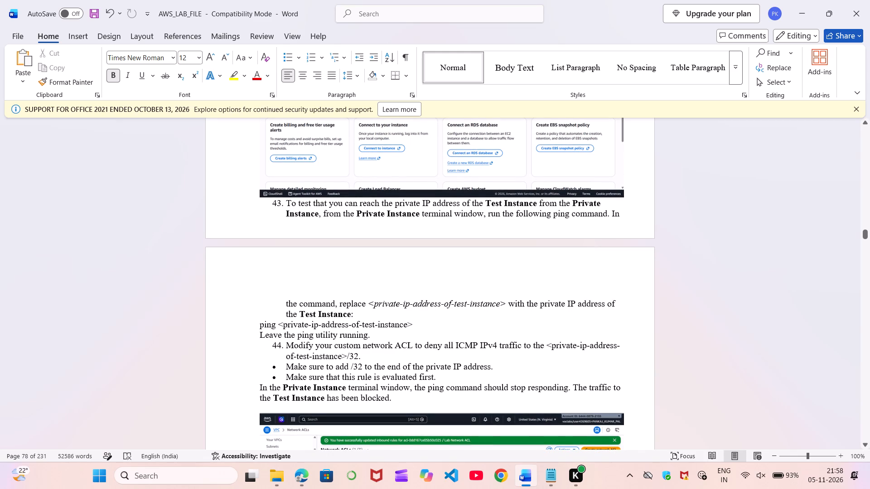
pyautogui.scroll(-1, 275, 332)
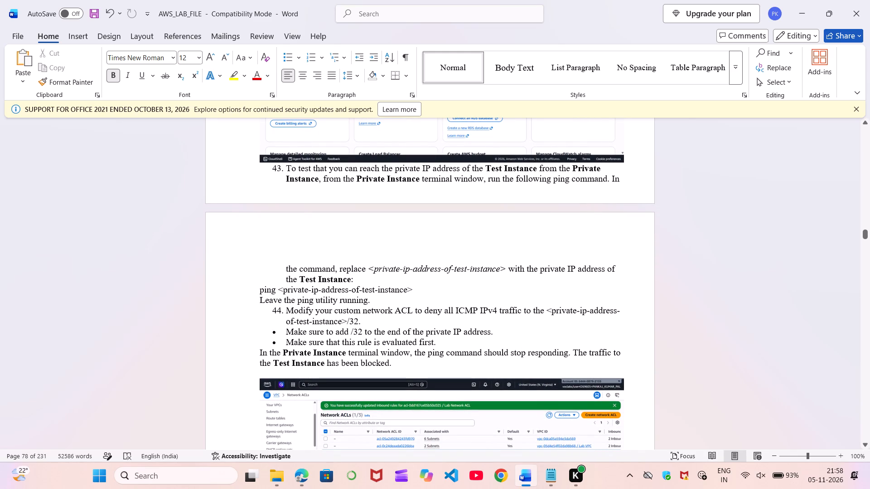
pyautogui.moveTo(278, 328); pyautogui.dragTo(375, 372)
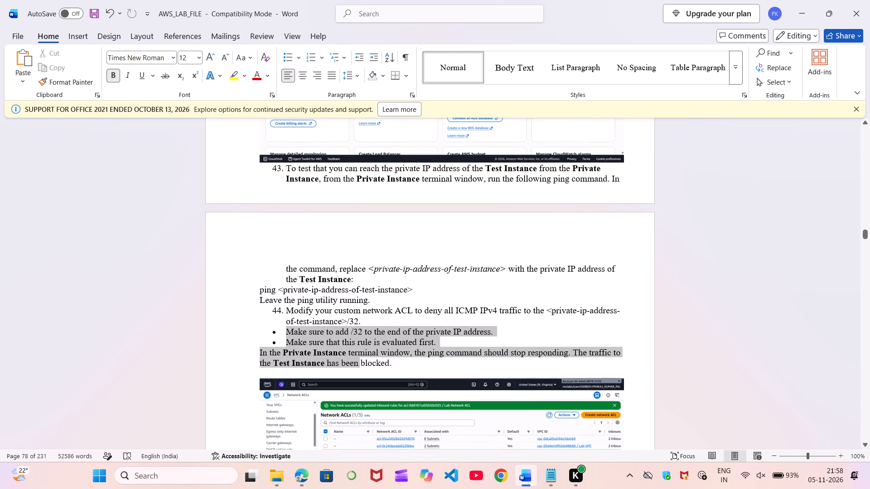
pyautogui.moveTo(375, 372); pyautogui.dragTo(375, 359)
pyautogui.moveTo(375, 359); pyautogui.dragTo(392, 364)
pyautogui.press('BackSpace')
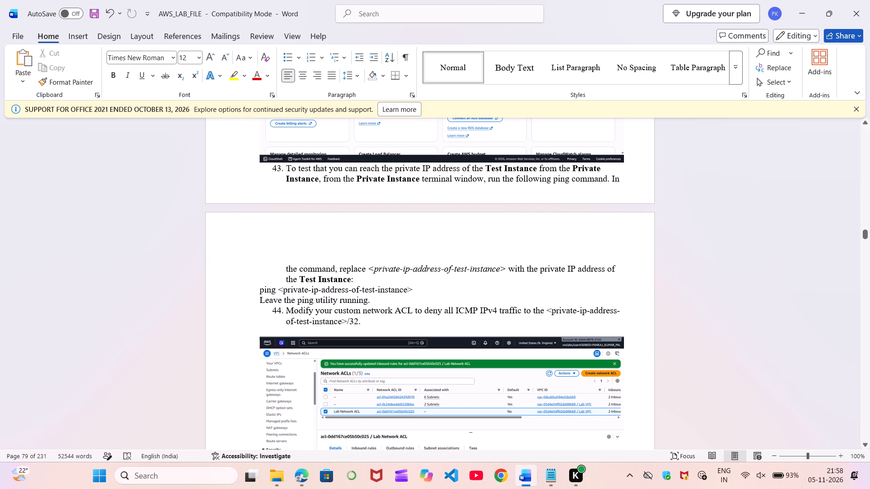
# Delete everything from "You have now denied traffic" through Question 6, including the best-practice tip and steps 45 to 47, above "Submitting your work".
pyautogui.scroll(-5, 392, 364)
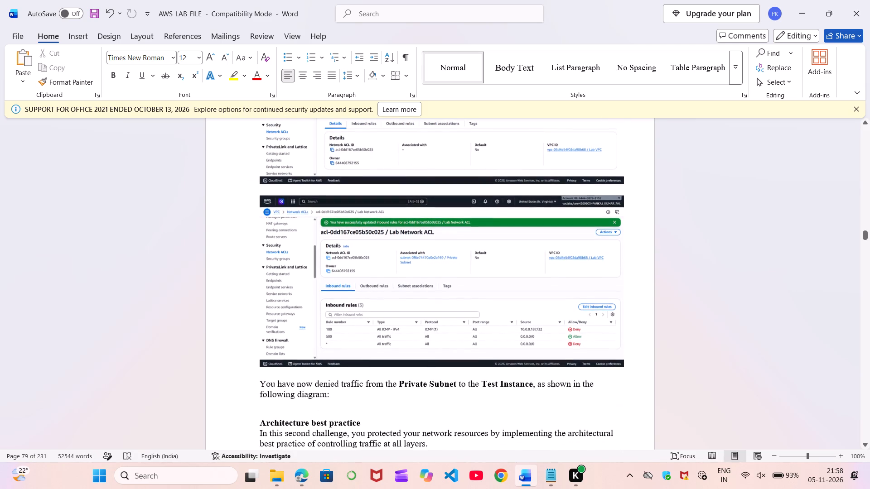
pyautogui.scroll(-3, 392, 364)
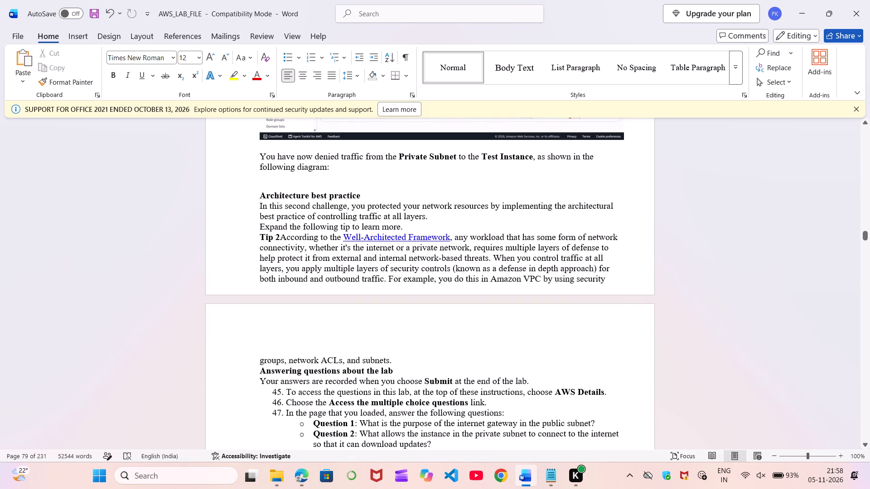
pyautogui.moveTo(257, 156); pyautogui.dragTo(337, 295)
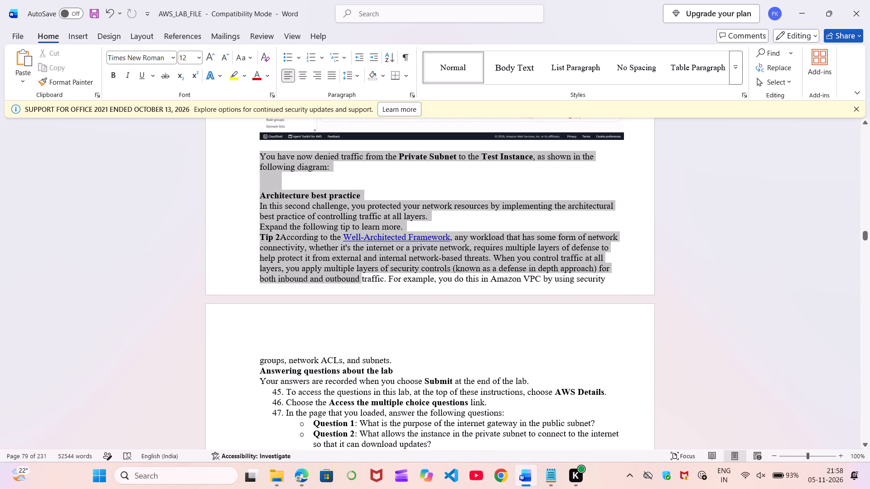
pyautogui.moveTo(337, 295); pyautogui.dragTo(363, 362)
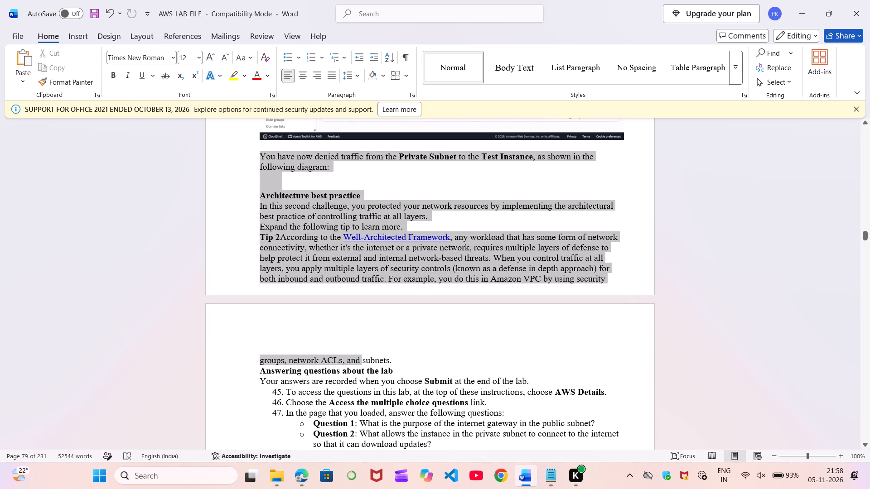
pyautogui.moveTo(363, 362); pyautogui.dragTo(566, 372)
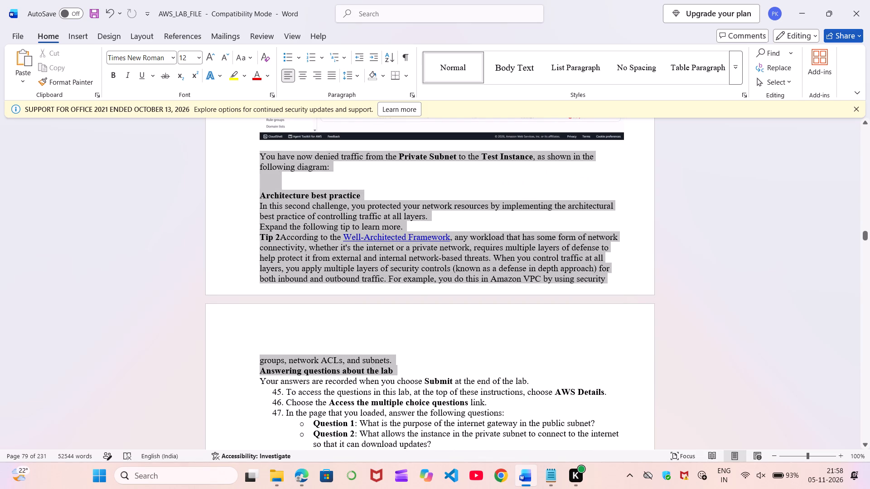
pyautogui.moveTo(566, 372); pyautogui.dragTo(596, 459)
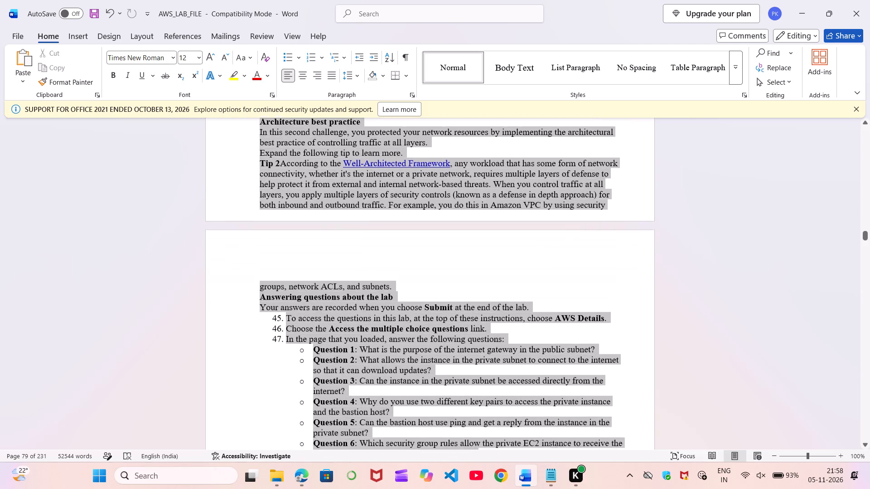
pyautogui.moveTo(596, 459); pyautogui.dragTo(529, 170)
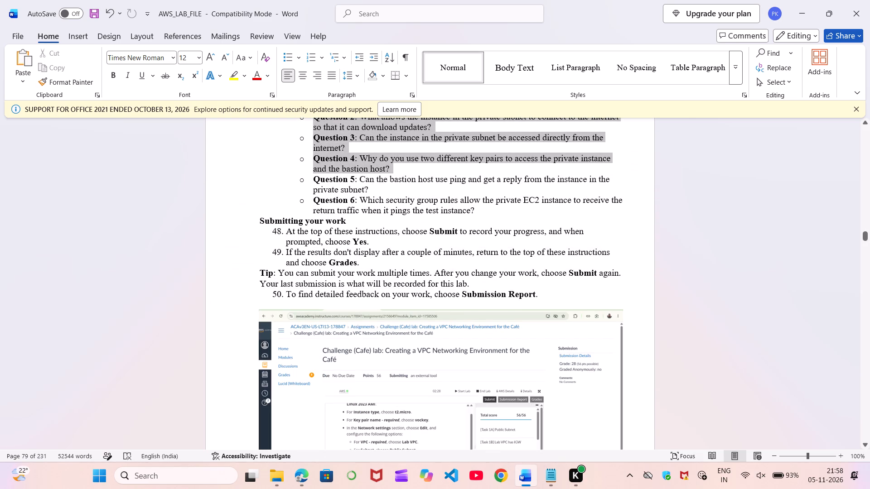
pyautogui.moveTo(529, 170); pyautogui.dragTo(536, 208)
pyautogui.press('BackSpace')
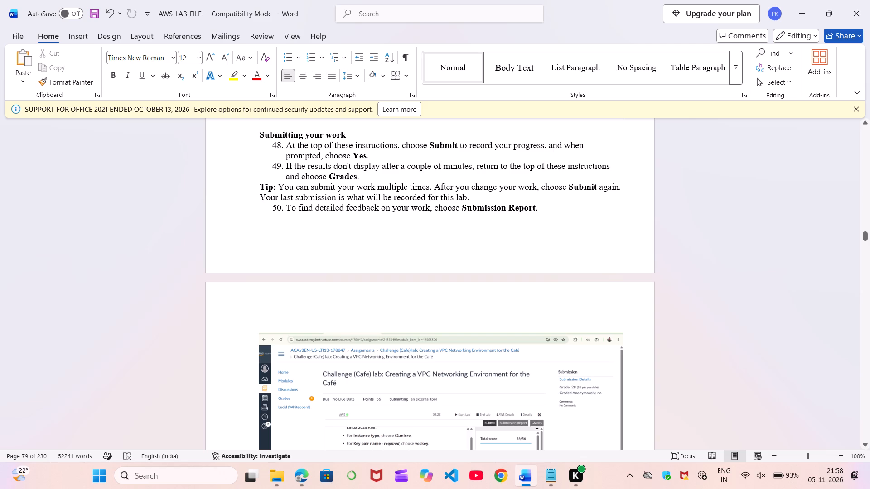
# Add blank lines above the "Lab 8- Creating a VPC Peering Connection" heading until it starts on a new page.
pyautogui.scroll(-4, 439, 260)
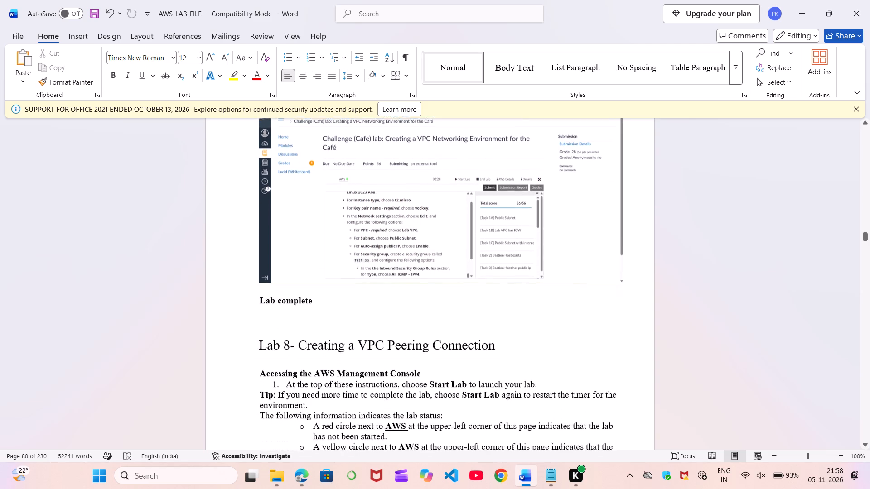
pyautogui.scroll(4, 439, 260)
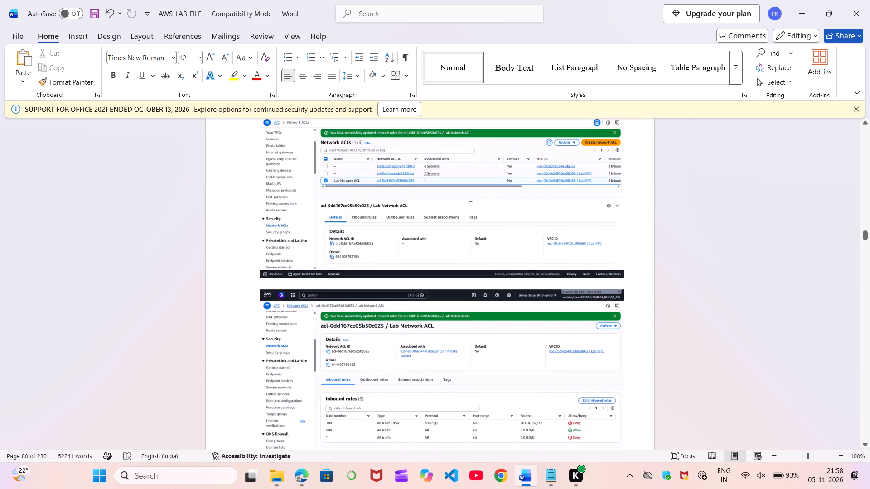
pyautogui.scroll(-4, 439, 260)
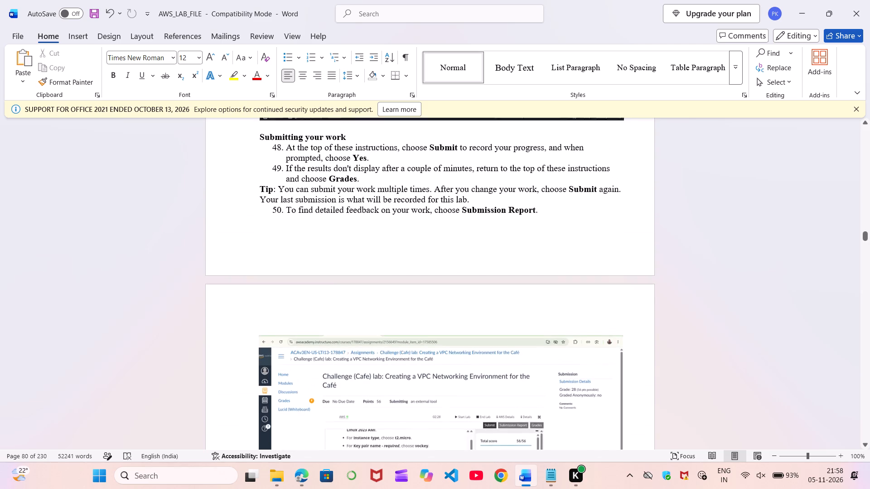
pyautogui.scroll(-2, 439, 260)
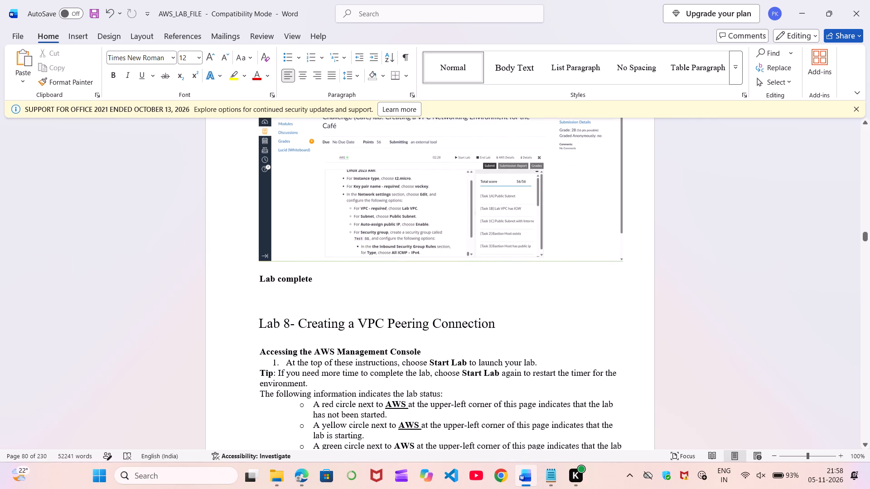
pyautogui.click(260, 313)
pyautogui.press('Return')
pyautogui.press('Return')
pyautogui.press('Return')
pyautogui.press('Return')
pyautogui.press('Return')
pyautogui.press('Return')
pyautogui.press('Return')
pyautogui.press('Return')
pyautogui.press('Return')
pyautogui.press('Return')
pyautogui.press('Return')
pyautogui.press('Return')
pyautogui.press('Return')
pyautogui.press('Return')
pyautogui.press('Return')
pyautogui.press('Return')
pyautogui.press('Return')
pyautogui.press('Return')
pyautogui.press('Return')
pyautogui.press('Return')
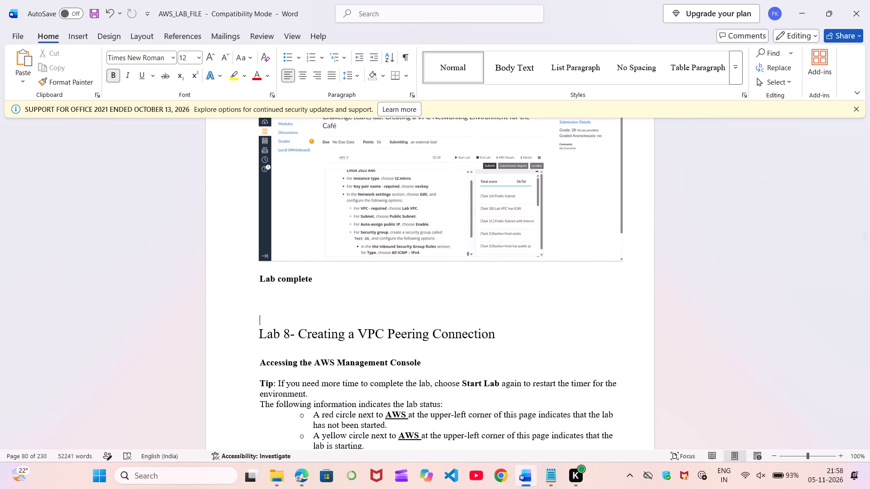
pyautogui.press('Return')
pyautogui.press('Return')
pyautogui.press('Return')
pyautogui.press('Return')
pyautogui.press('Return')
pyautogui.press('Return')
pyautogui.press('Return')
pyautogui.press('Return')
pyautogui.press('Return')
pyautogui.press('Return')
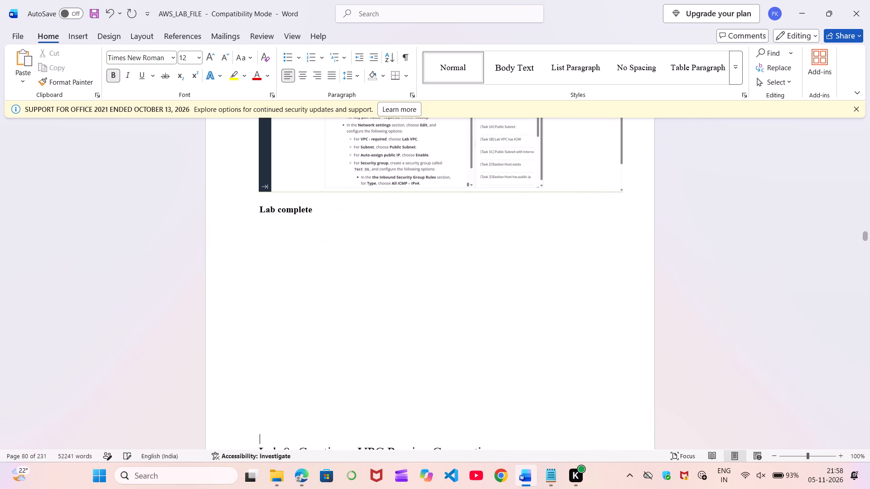
pyautogui.scroll(-2, 260, 313)
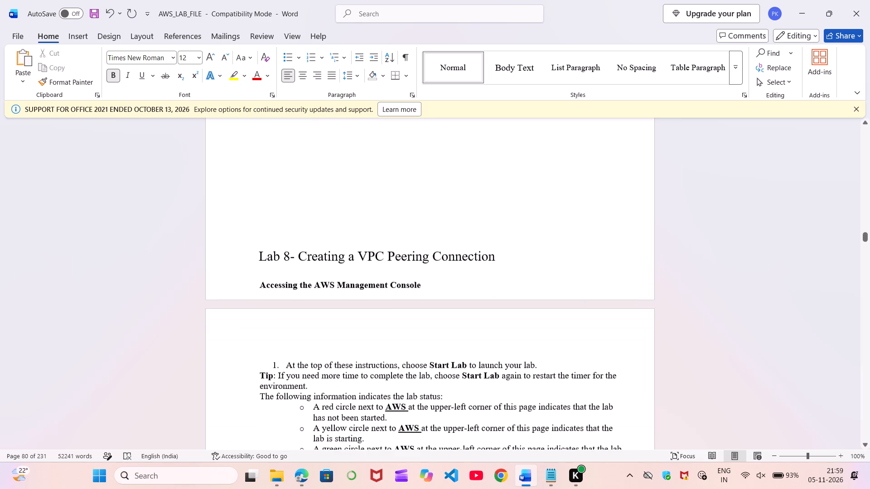
pyautogui.press('Return')
pyautogui.press('Return')
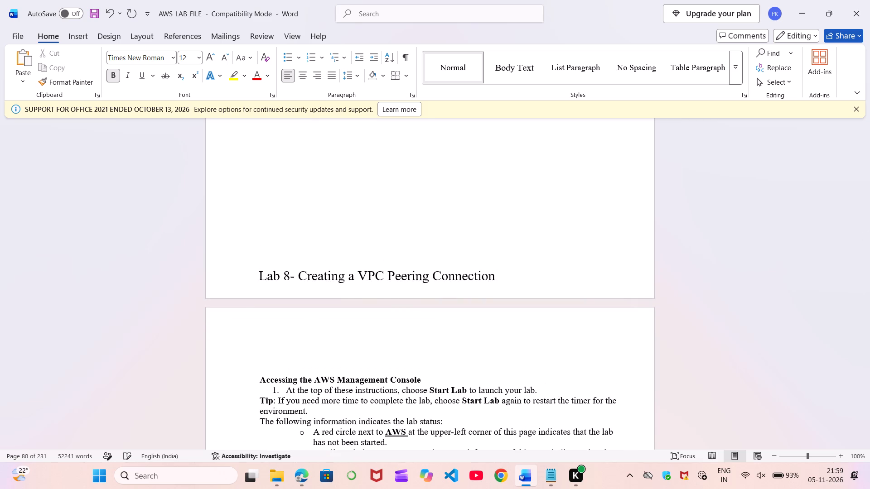
pyautogui.press('Return')
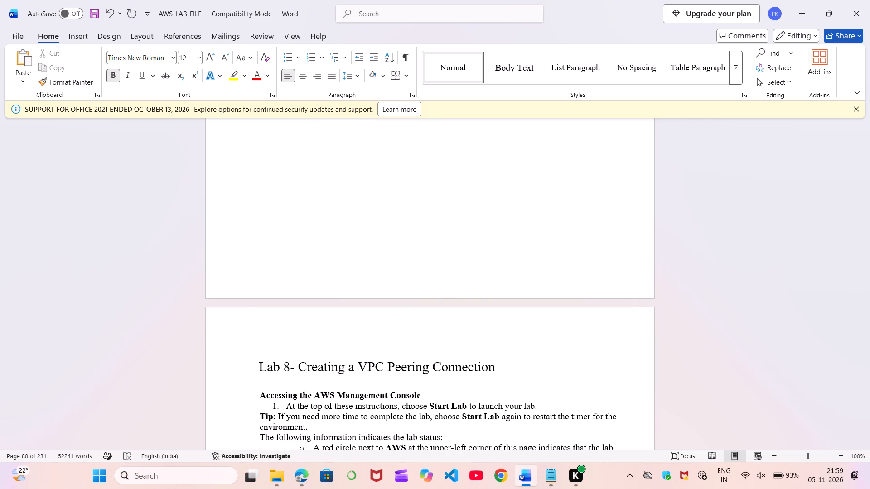
pyautogui.scroll(-2, 260, 313)
pyautogui.scroll(1, 260, 313)
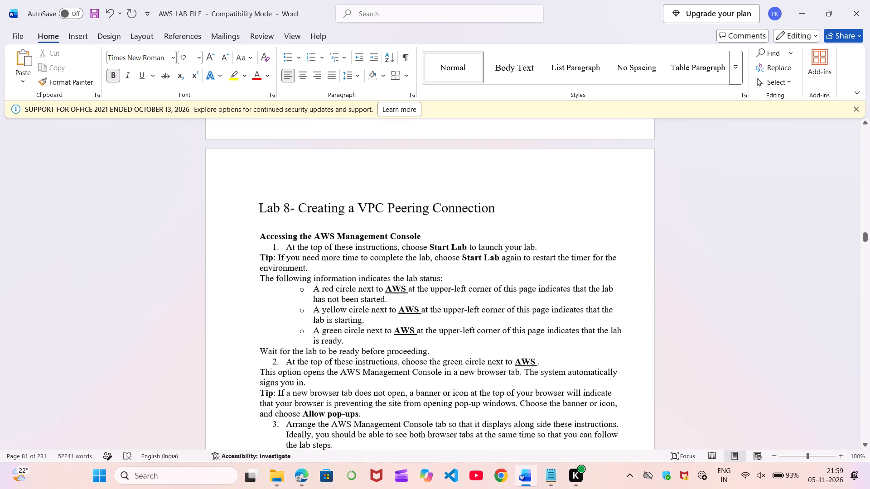